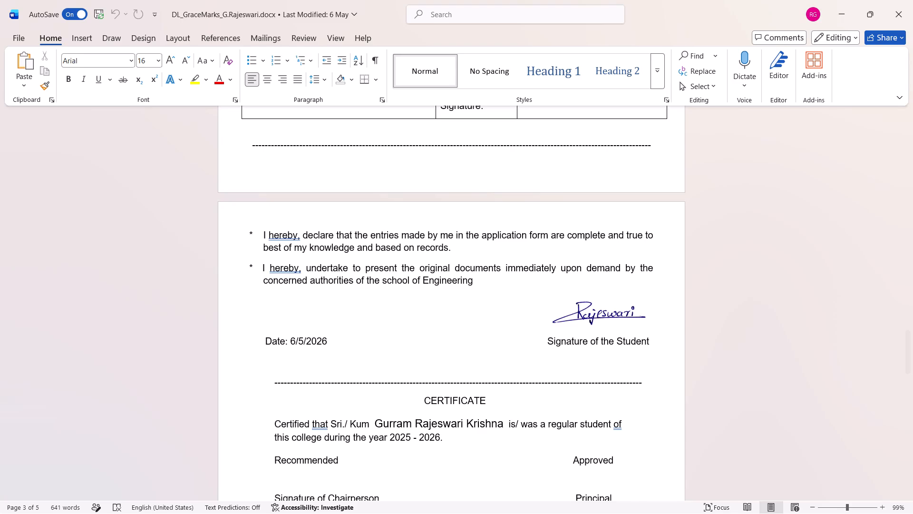
Review the grace marks application through its acceptance email and presenter certificate, and close the document.
scroll(657, 323, down, 5)
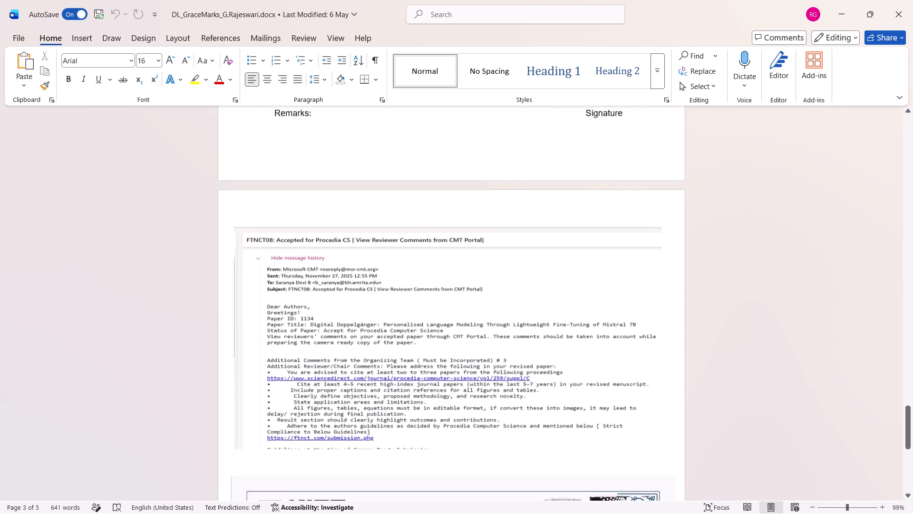
scroll(657, 323, down, 5)
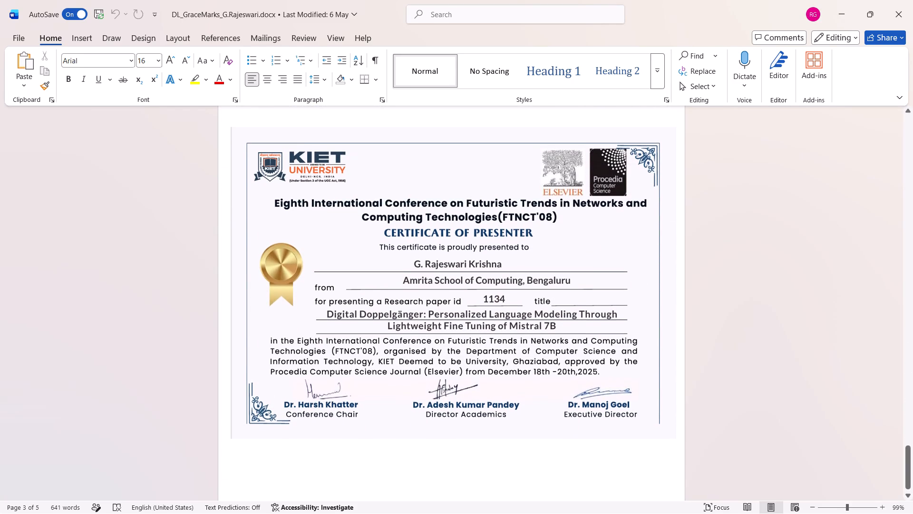
scroll(657, 323, down, 5)
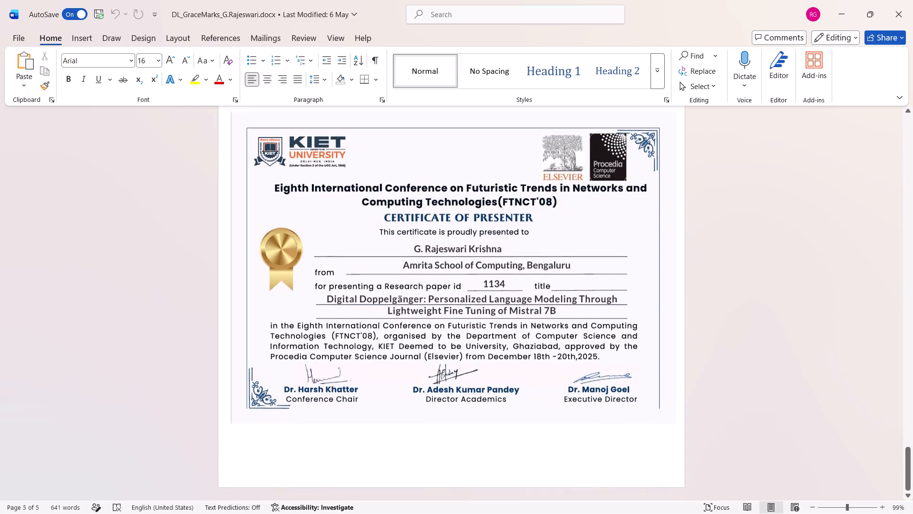
scroll(657, 323, down, 2)
scroll(657, 323, up, 9)
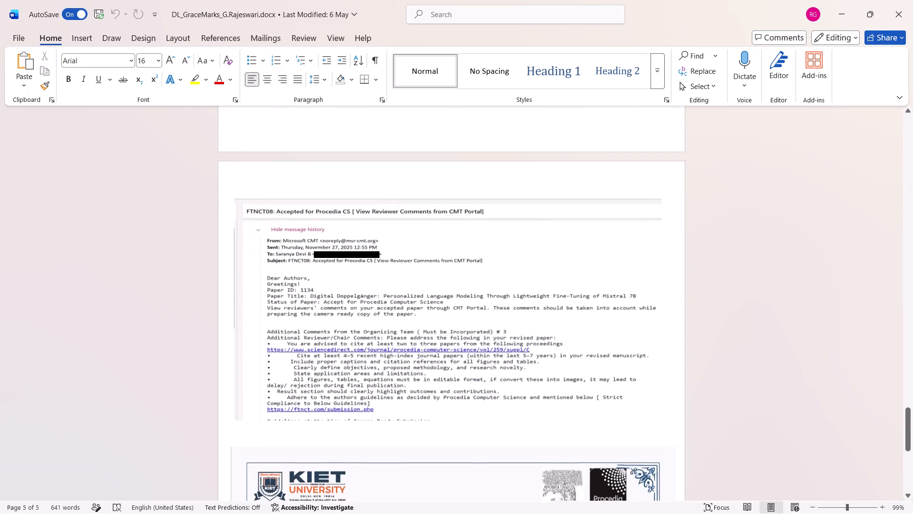
scroll(657, 323, up, 15)
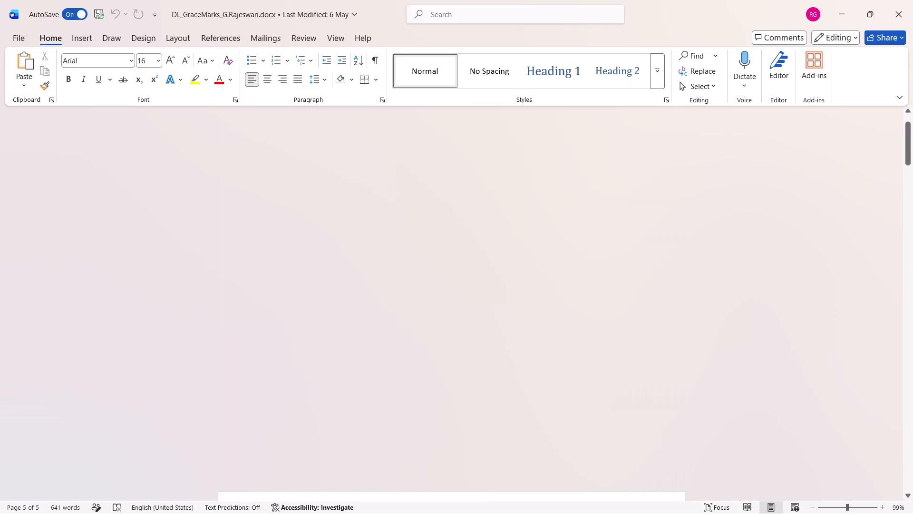
click(912, 0)
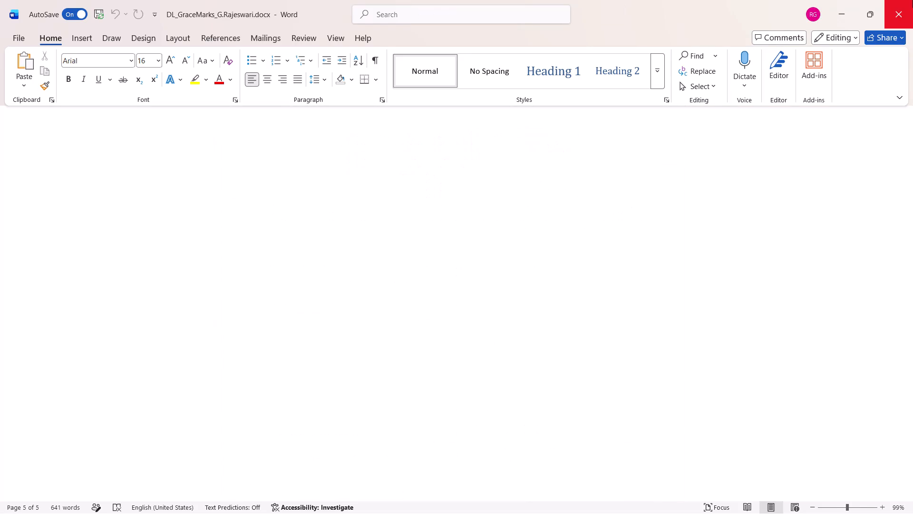
Go up from the GraceMarks folder to the folder that holds all the B.TECH semester folders.
click(557, 271)
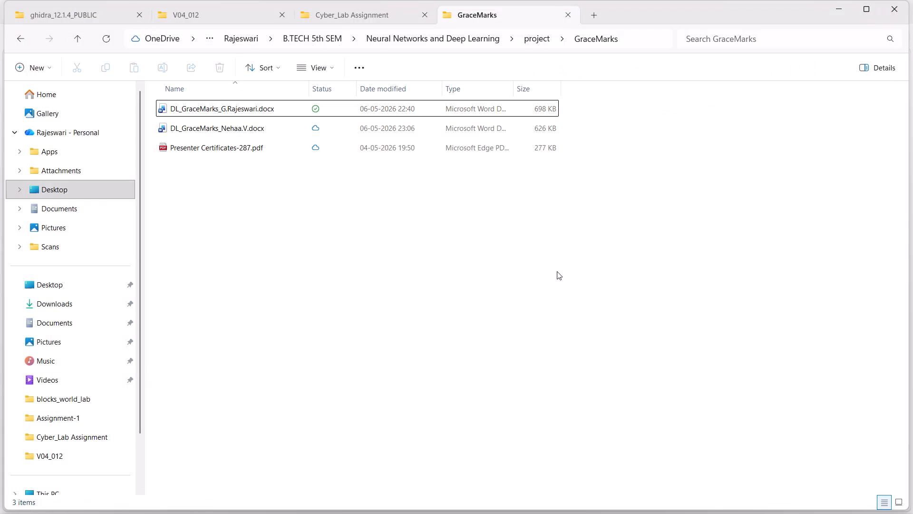
key(BackSpace)
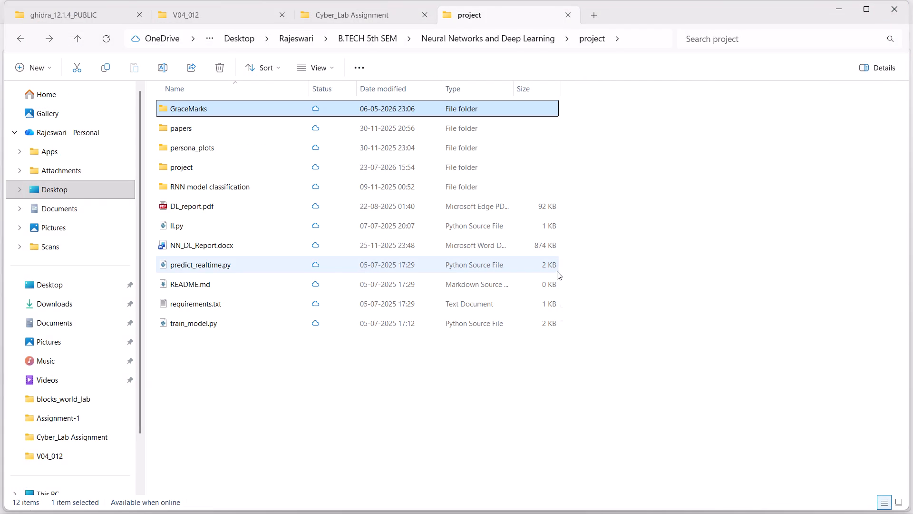
key(BackSpace)
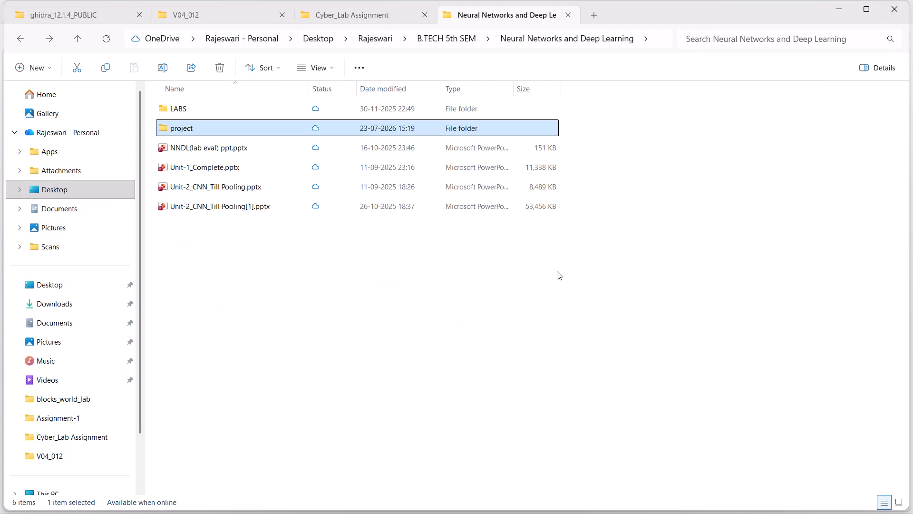
key(BackSpace)
key(BackSpace)
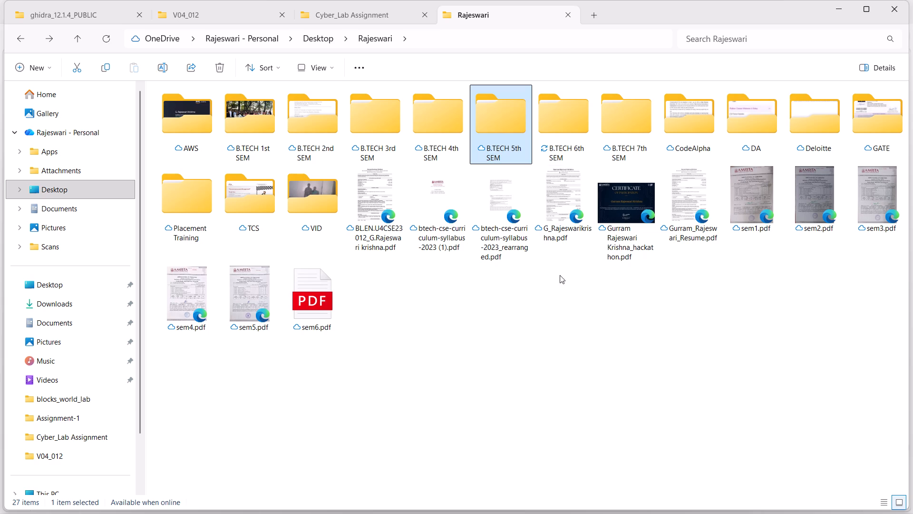
triple_click(554, 306)
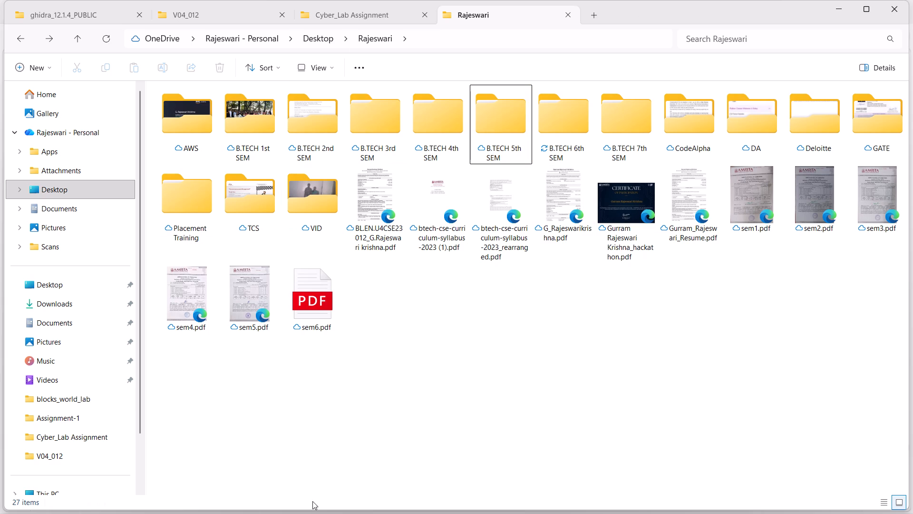
Switch to Edge and read the Ghidra viva preparation answer, from the opening introduction to the mock viva question.
click(543, 503)
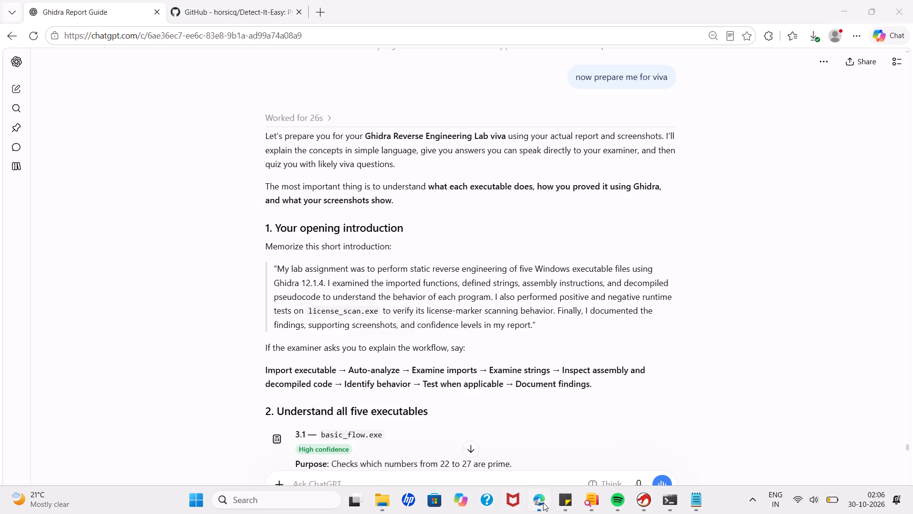
scroll(555, 364, down, 4)
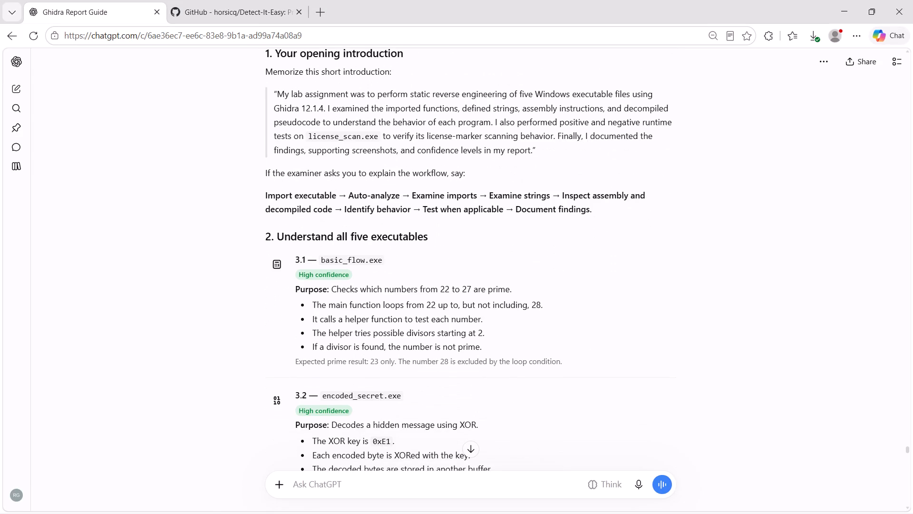
scroll(555, 364, down, 2)
scroll(545, 247, down, 4)
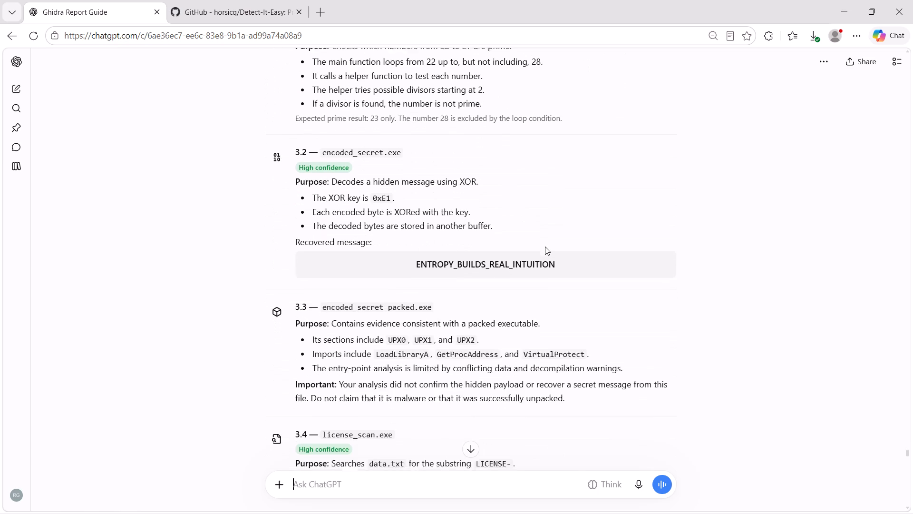
scroll(545, 247, down, 12)
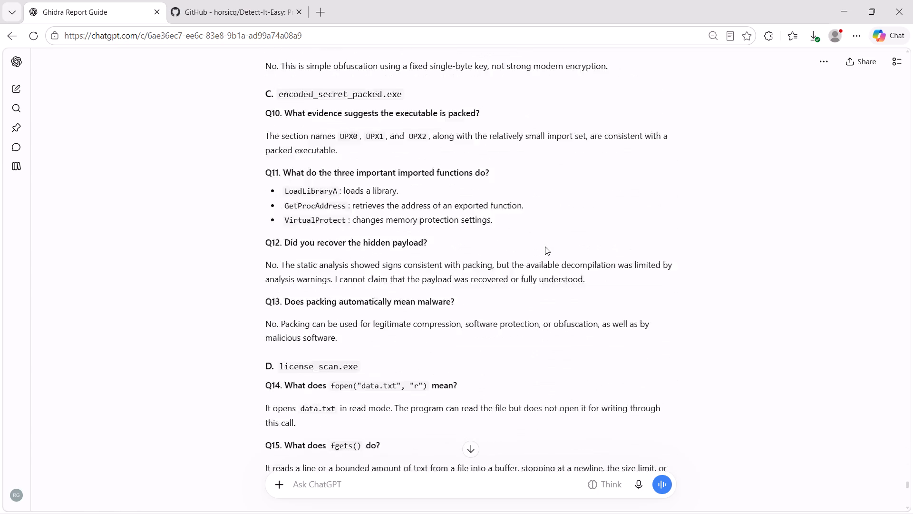
scroll(545, 247, down, 4)
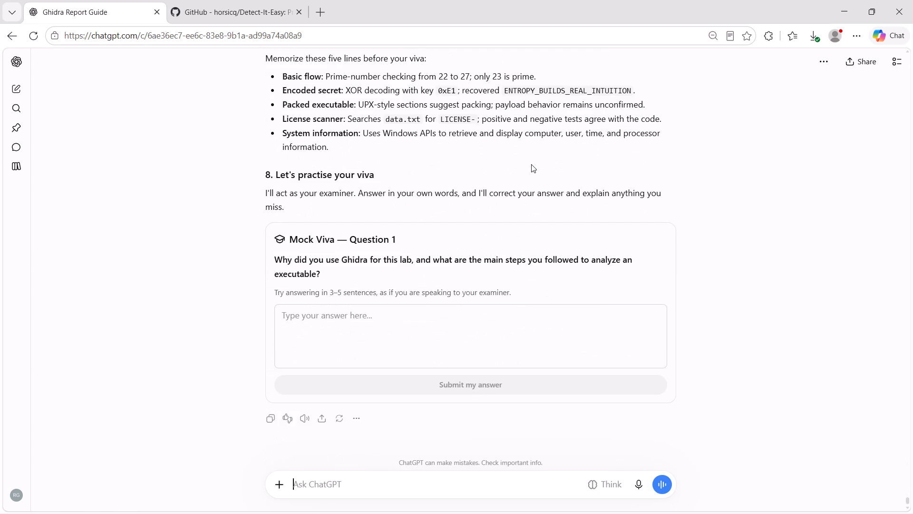
scroll(531, 164, up, 8)
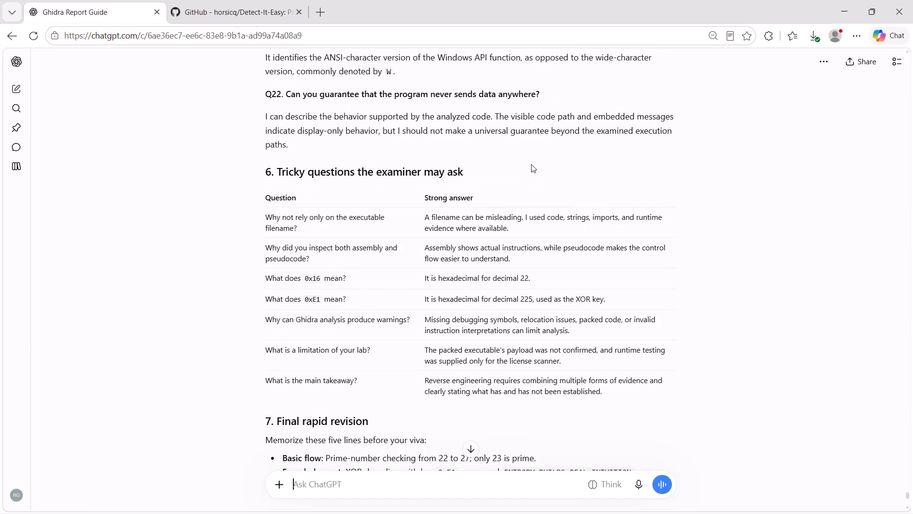
scroll(531, 164, up, 3)
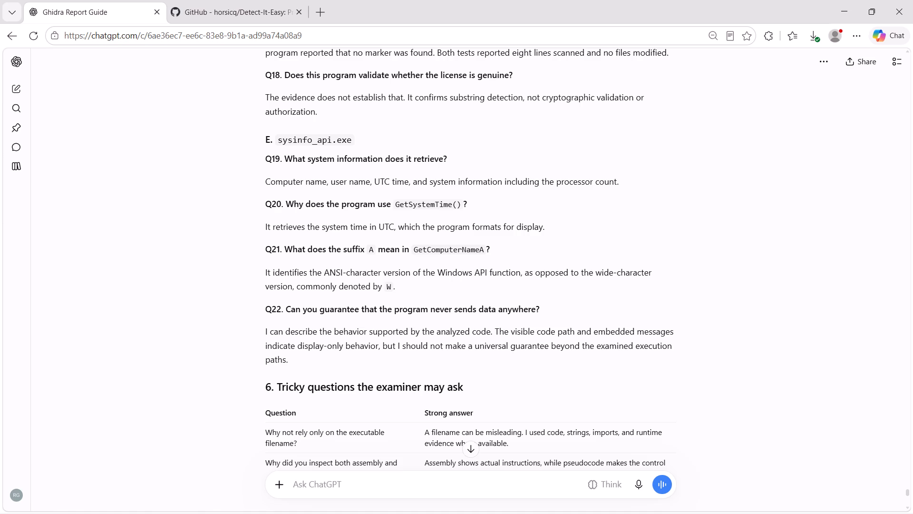
scroll(616, 277, down, 13)
Close the GitHub Detect-It-Easy page, keeping the Ghidra Report Guide chat open.
click(294, 8)
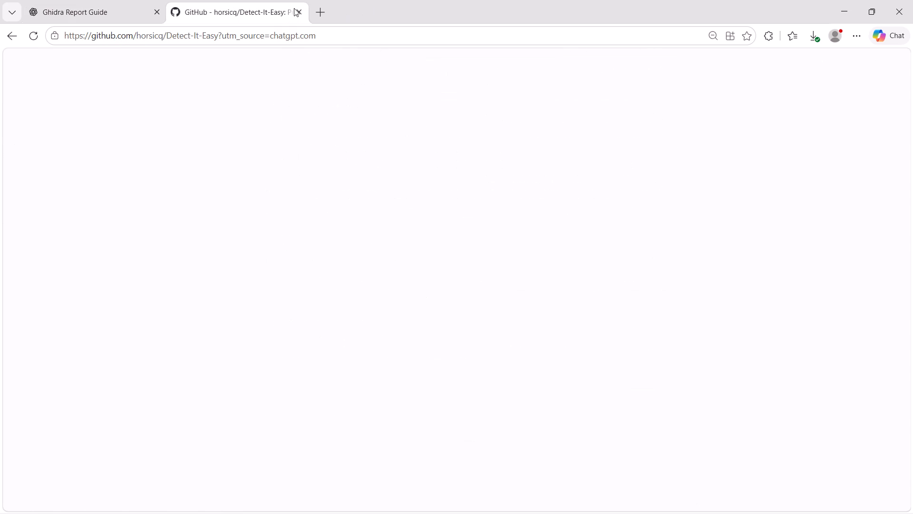
click(298, 14)
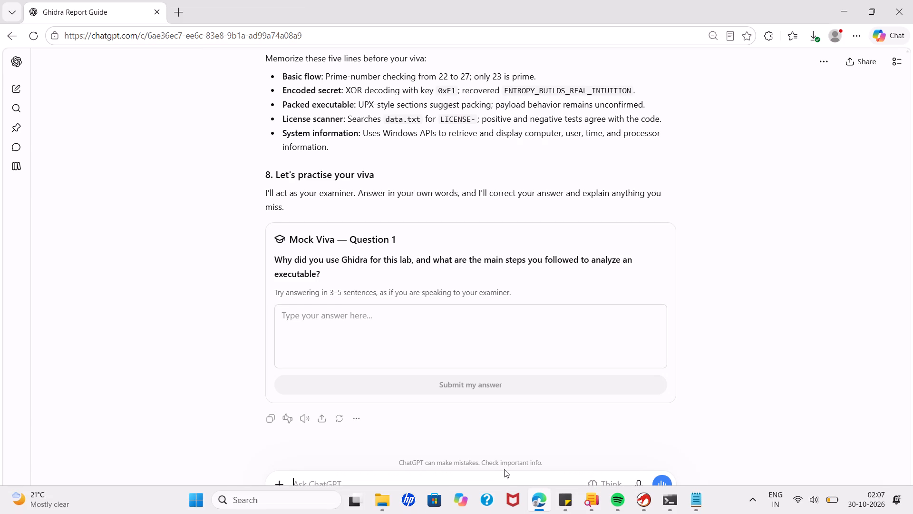
Switch to File Explorer and open Ghidra_Reverse_Engineering_Report_V04_012_Final.docx from the Downloads folder.
click(390, 490)
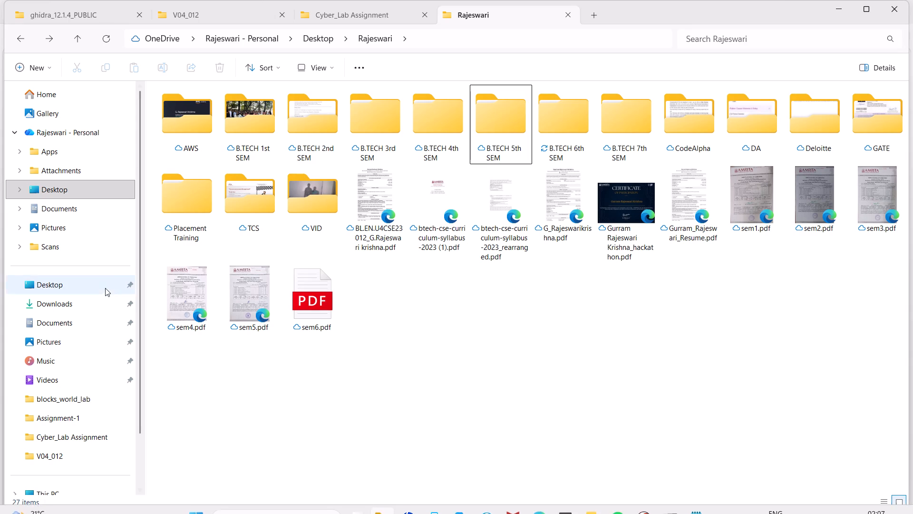
click(110, 9)
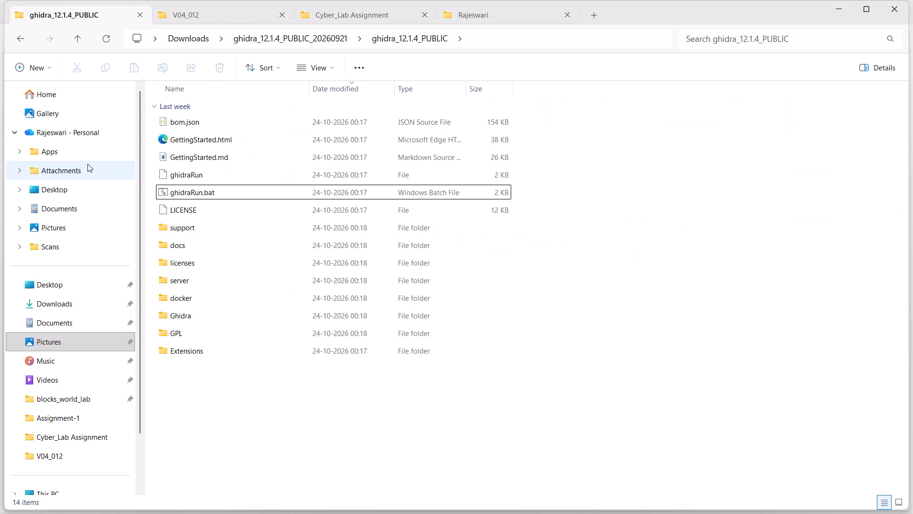
click(53, 295)
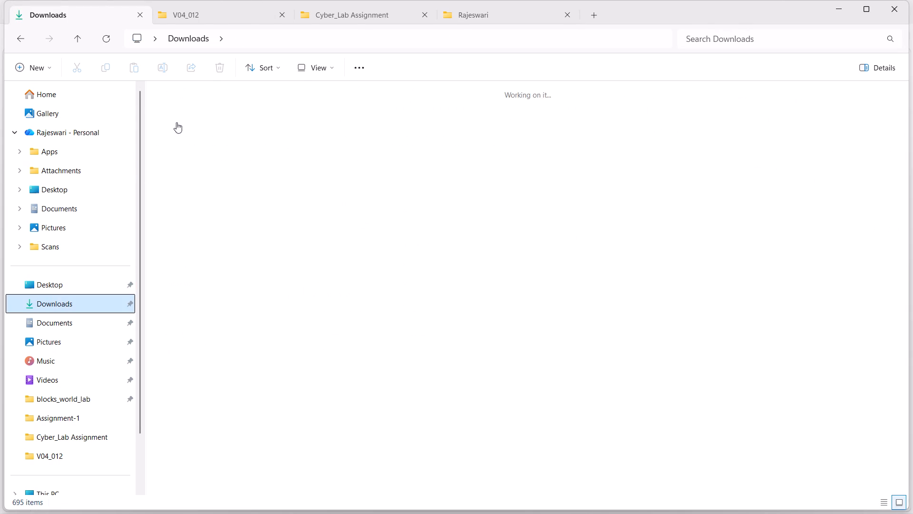
double_click(177, 122)
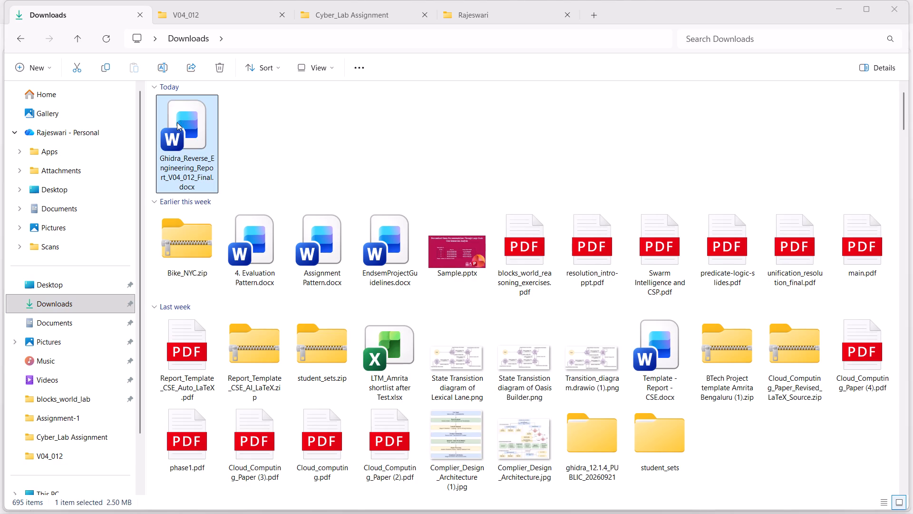
Increase the font size of the whole title page text block by one increment.
scroll(465, 354, down, 2)
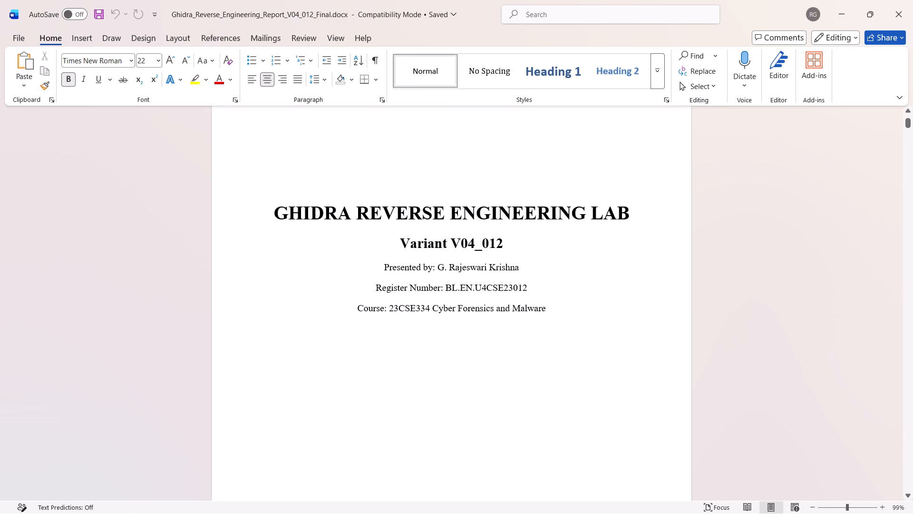
drag(251, 193, 566, 326)
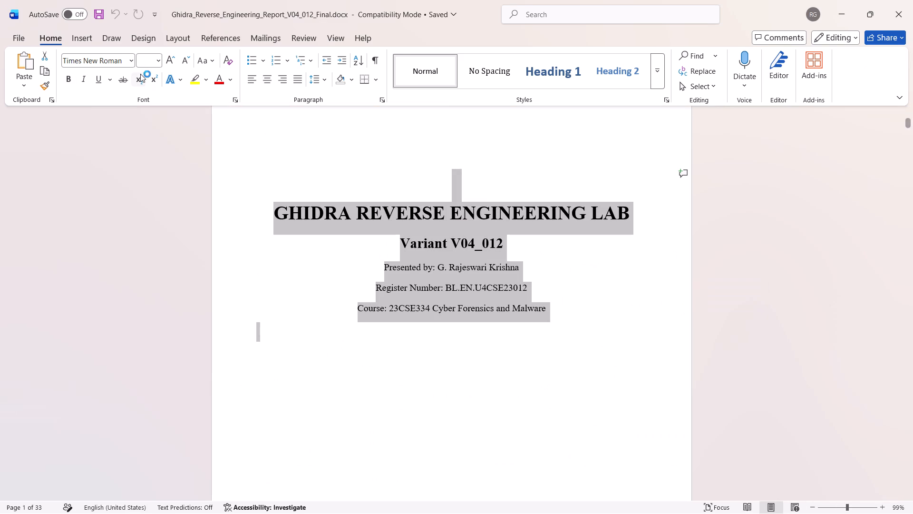
click(174, 60)
click(534, 237)
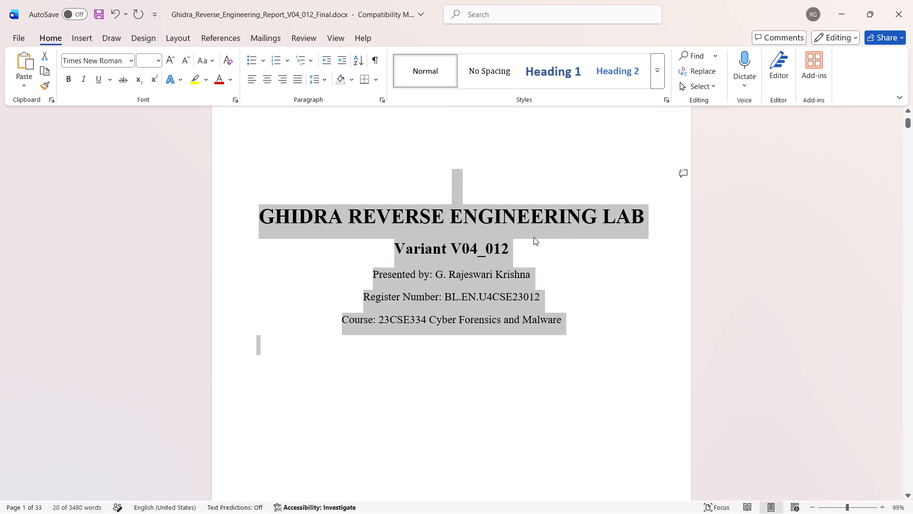
Copy the variant identifier V04_012 from the title page.
drag(509, 253, 451, 248)
key(ctrl+c)
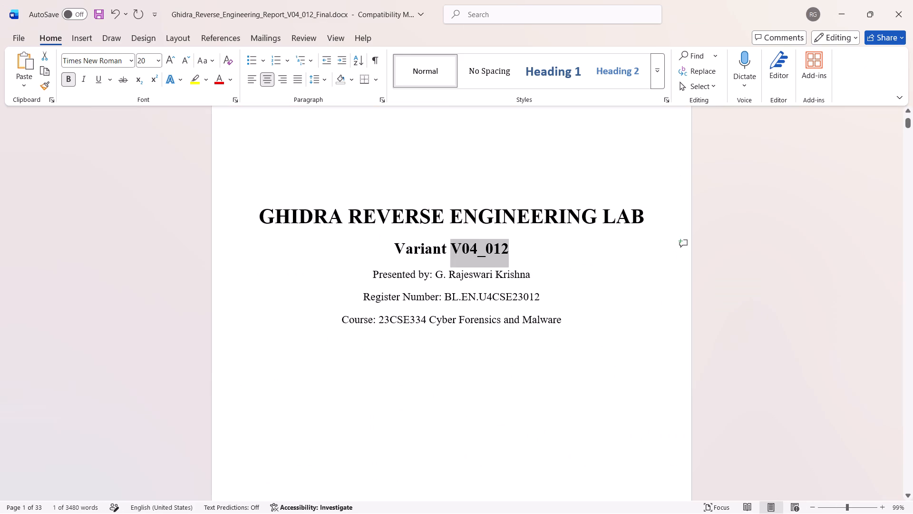
click(644, 360)
Delete the entire footer text with the lab name, variant and page number, and leave footer editing.
scroll(644, 360, down, 4)
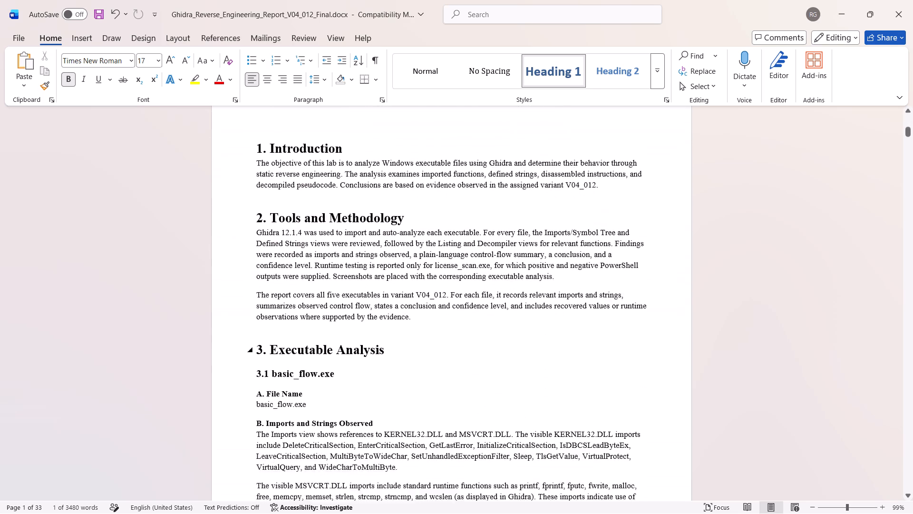
scroll(644, 360, down, 3)
double_click(530, 172)
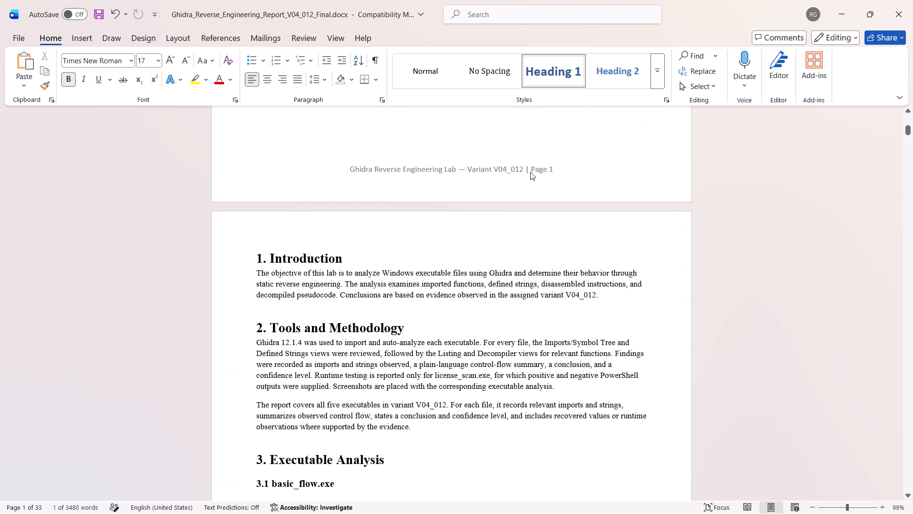
drag(351, 168, 634, 154)
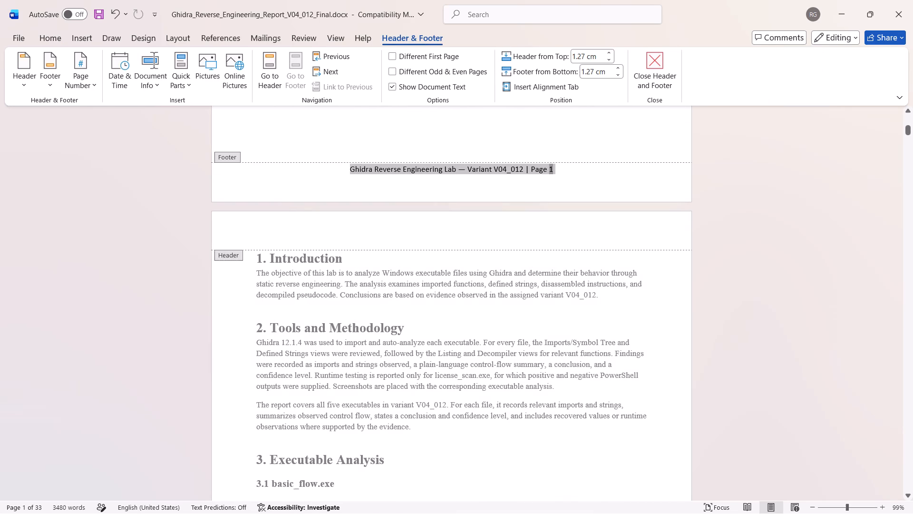
drag(634, 154, 635, 154)
key(BackSpace)
click(664, 83)
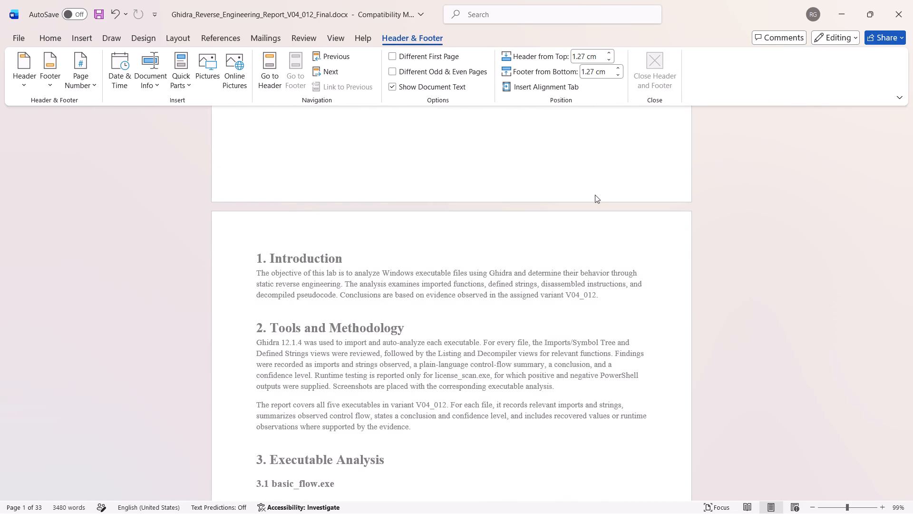
Slightly shrink the MSVCRT.DLL imports screenshot belonging to Figure 2 in the basic_flow.exe section, keeping its proportions.
scroll(532, 311, down, 12)
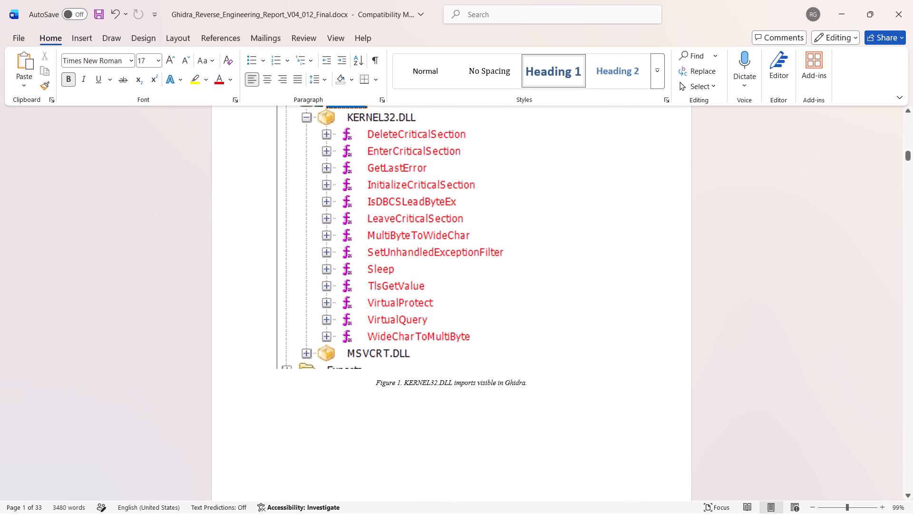
scroll(532, 311, down, 4)
scroll(494, 390, down, 2)
scroll(464, 424, down, 2)
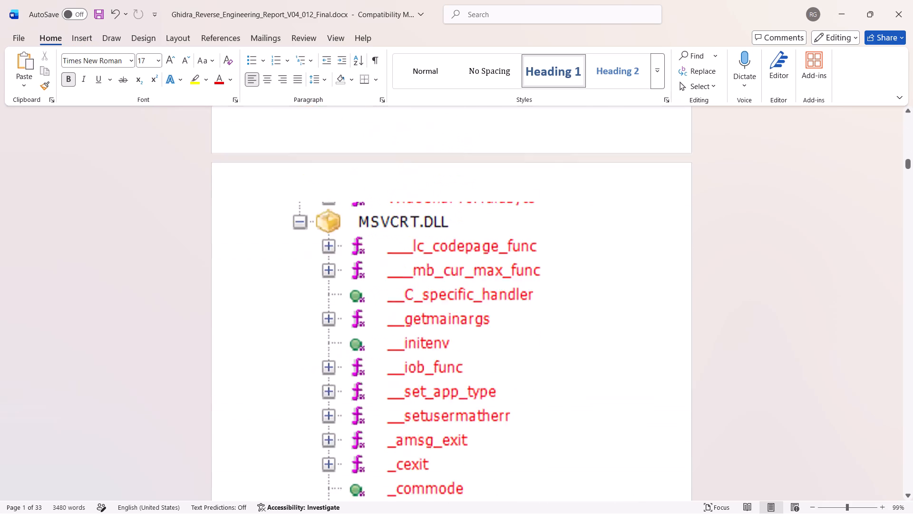
scroll(464, 424, down, 6)
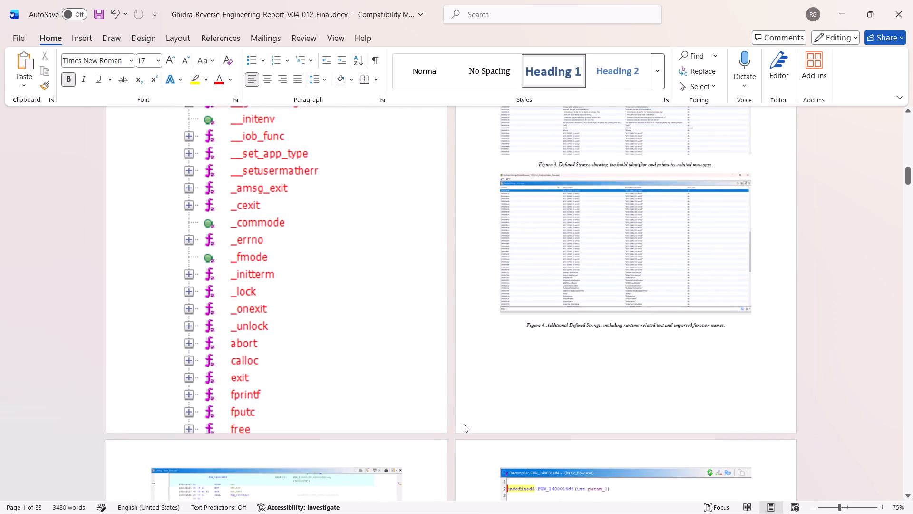
click(301, 319)
click(277, 327)
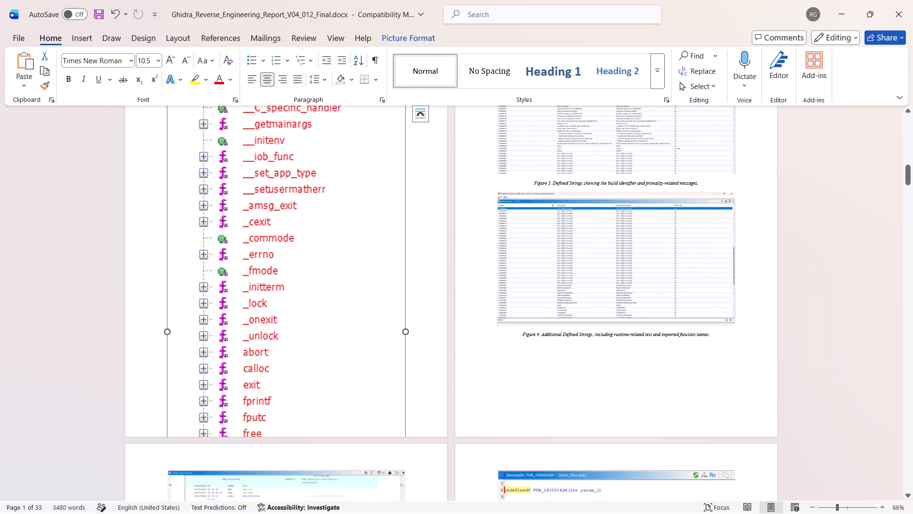
ctrl+scroll(323, 306, down, 3)
ctrl+scroll(383, 279, up, 3)
scroll(334, 224, up, 3)
click(487, 197)
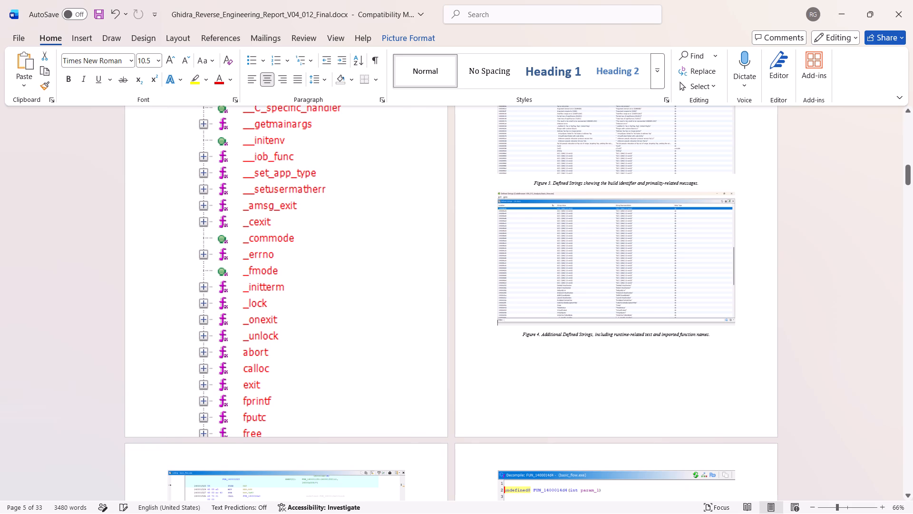
scroll(433, 223, up, 2)
click(343, 250)
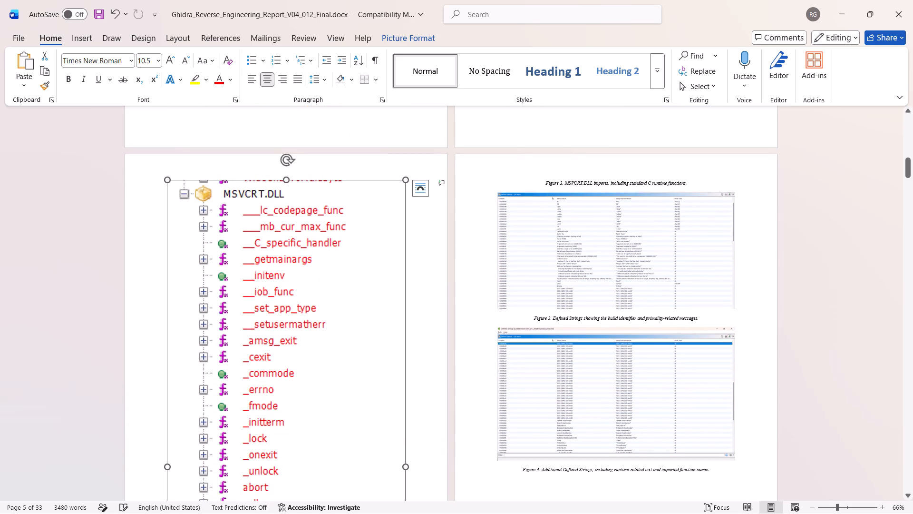
drag(407, 178, 365, 258)
scroll(443, 353, down, 2)
click(364, 343)
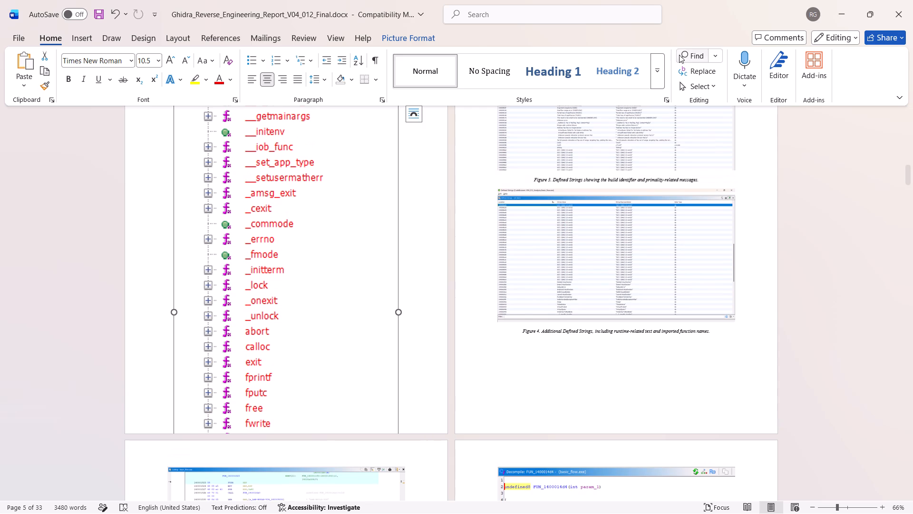
Shrink the Figure 2 screenshot further, to roughly half its width, so that its caption fits on the same page.
scroll(328, 245, up, 2)
scroll(445, 240, up, 3)
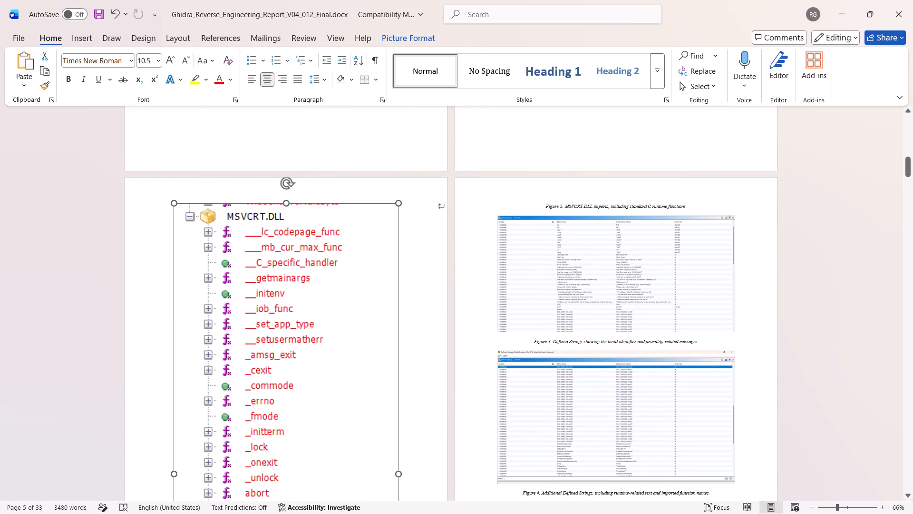
drag(398, 204, 242, 320)
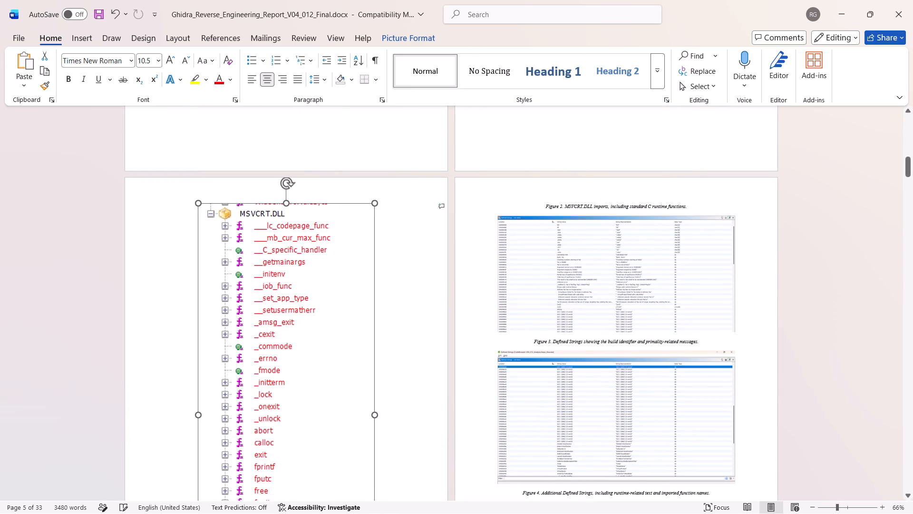
click(324, 264)
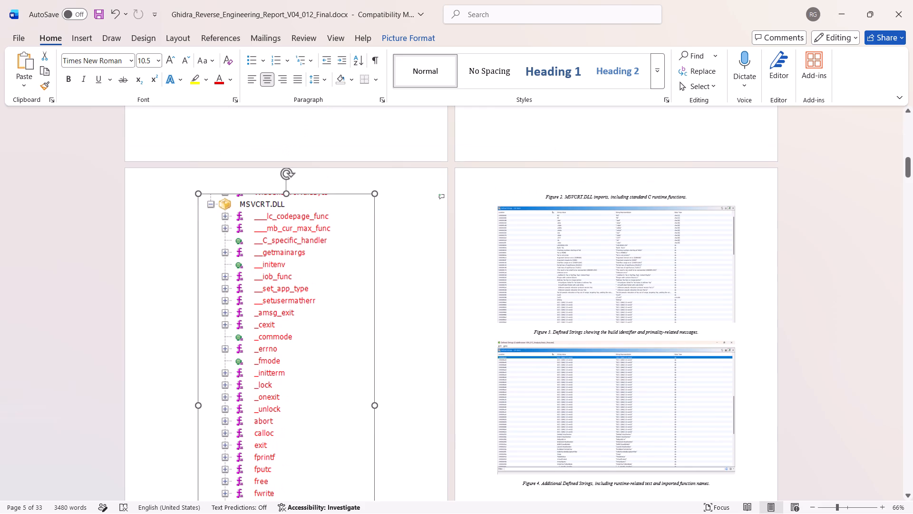
drag(373, 193, 221, 339)
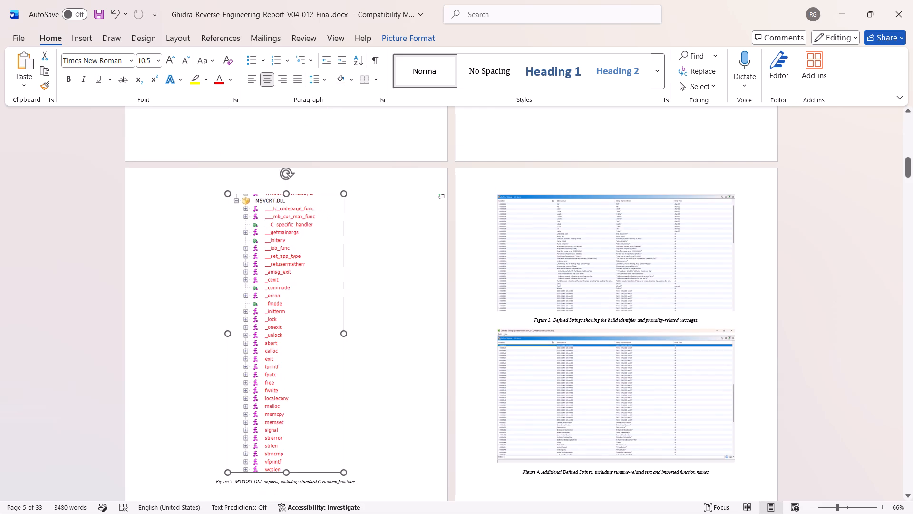
drag(221, 339, 225, 336)
Shrink the MSVCRT.DLL imports screenshot in the encoded_secret.exe section proportionally to about three quarters of its width.
scroll(420, 320, down, 3)
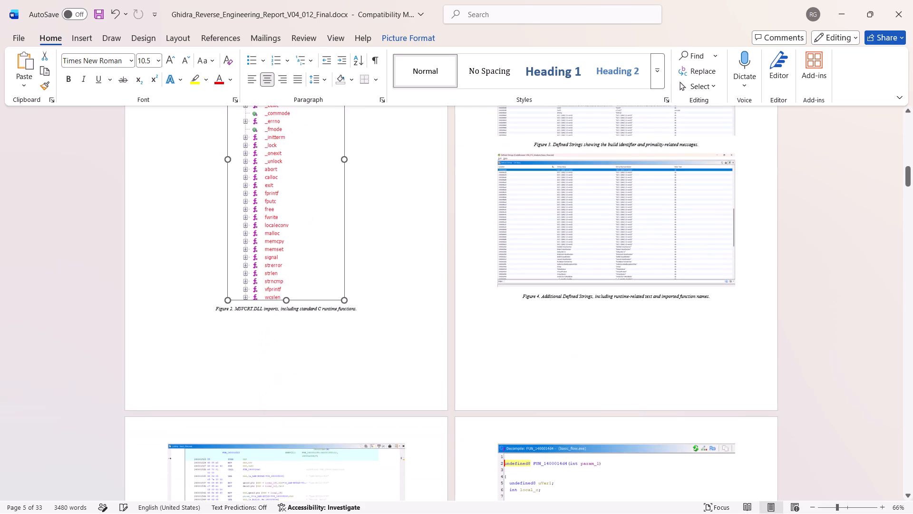
scroll(420, 320, down, 4)
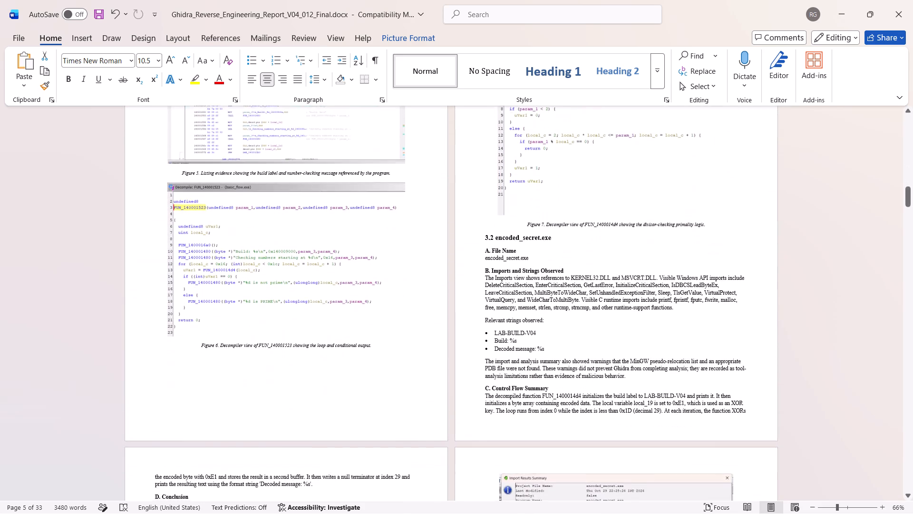
scroll(420, 320, down, 4)
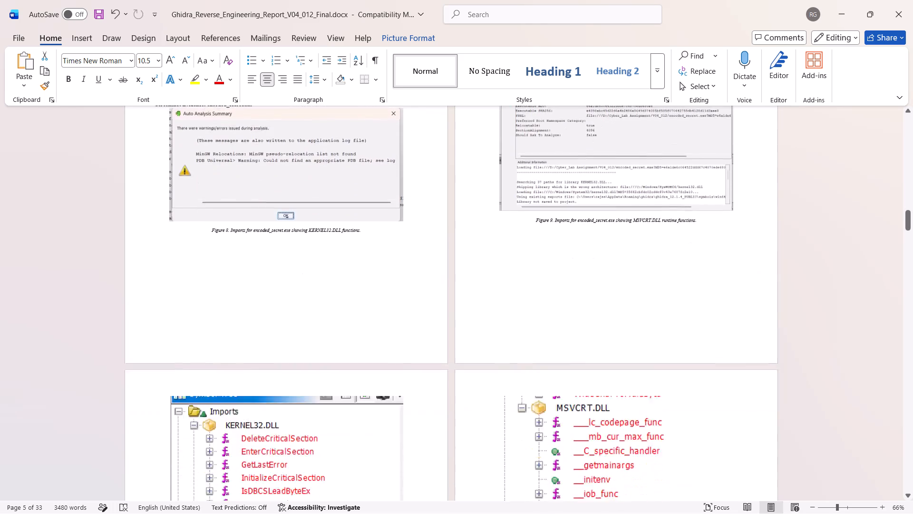
scroll(420, 320, down, 3)
scroll(420, 320, up, 2)
click(657, 171)
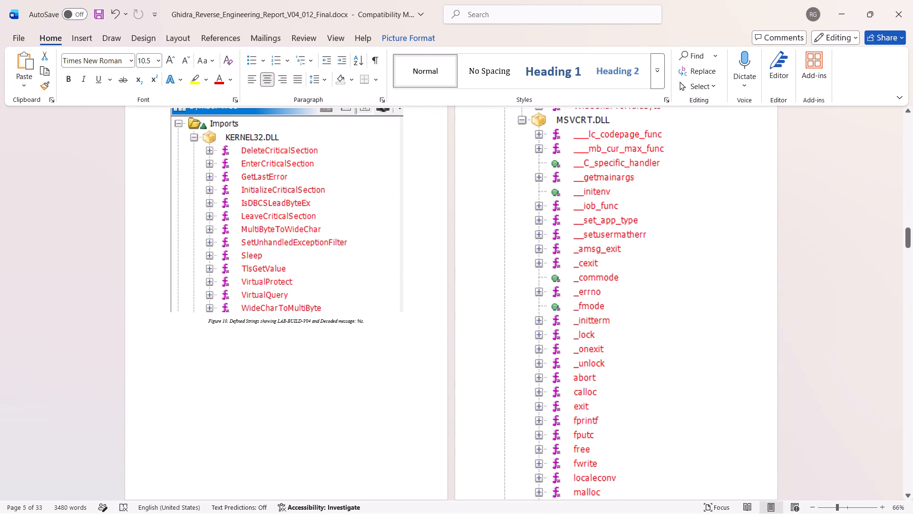
scroll(757, 179, up, 1)
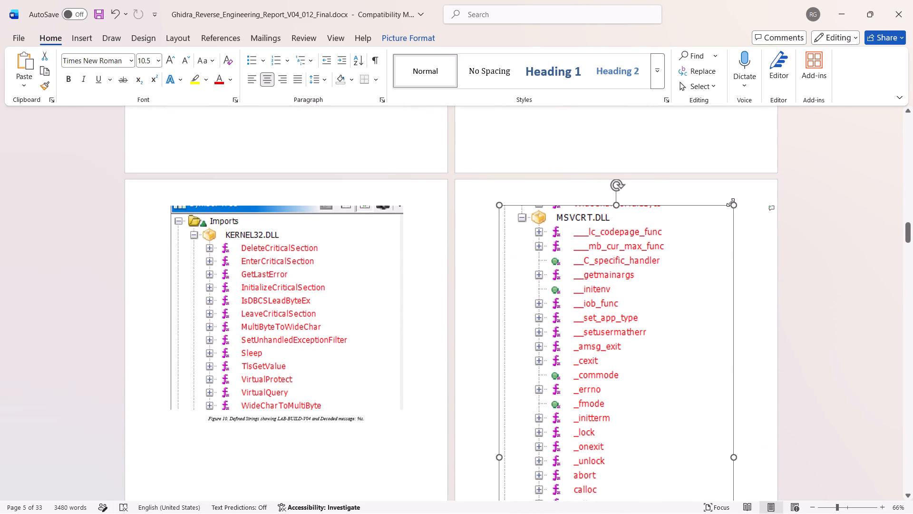
drag(730, 202, 572, 356)
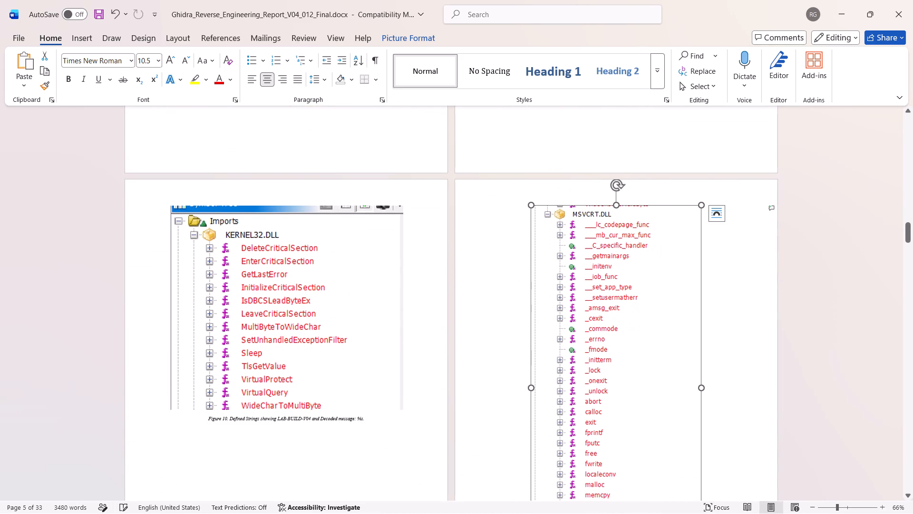
Reduce the encoded_secret.exe MSVCRT.DLL screenshot slightly more so that the Figure 11 caption fits beneath it on the same page.
scroll(738, 296, down, 2)
scroll(698, 309, up, 3)
scroll(620, 282, up, 1)
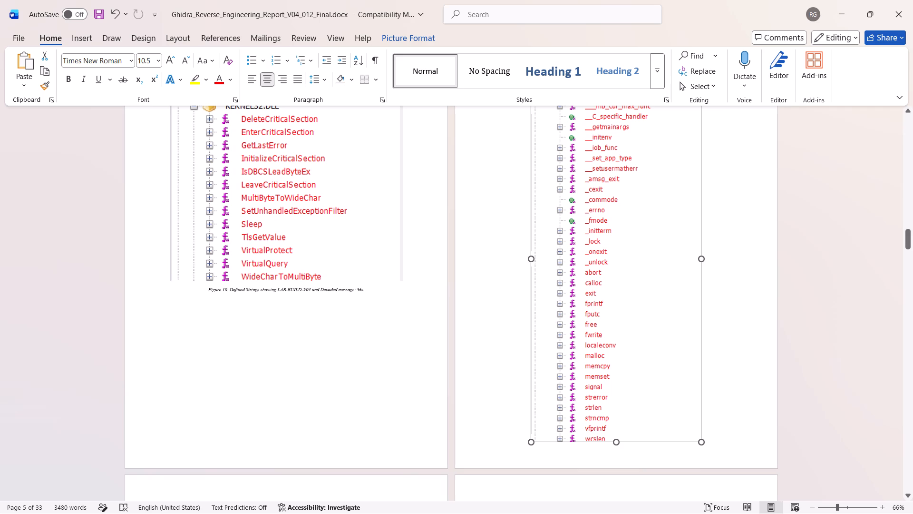
scroll(620, 282, up, 1)
scroll(422, 252, up, 2)
click(583, 237)
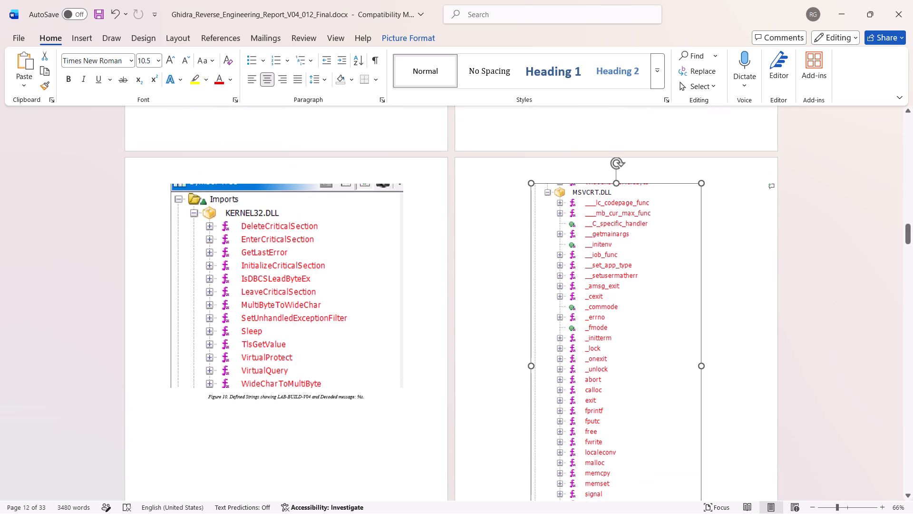
drag(700, 183, 662, 230)
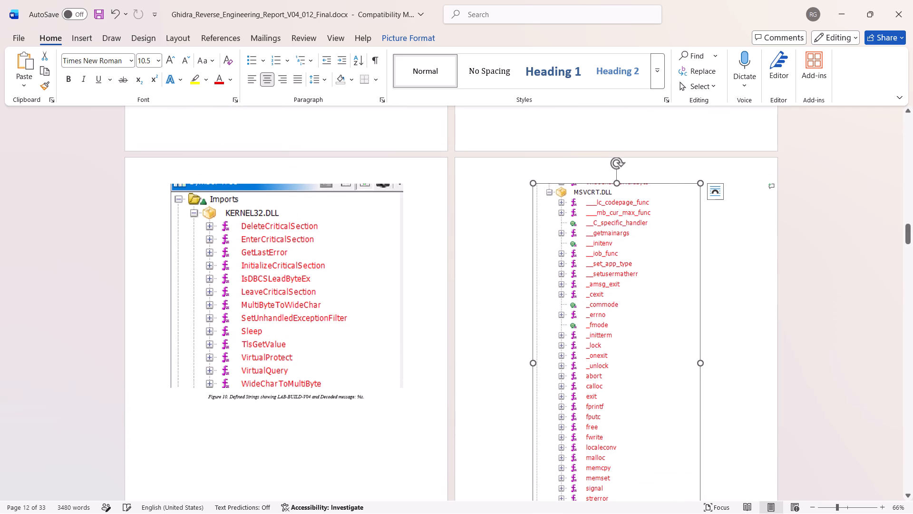
drag(699, 181, 676, 216)
scroll(755, 287, down, 3)
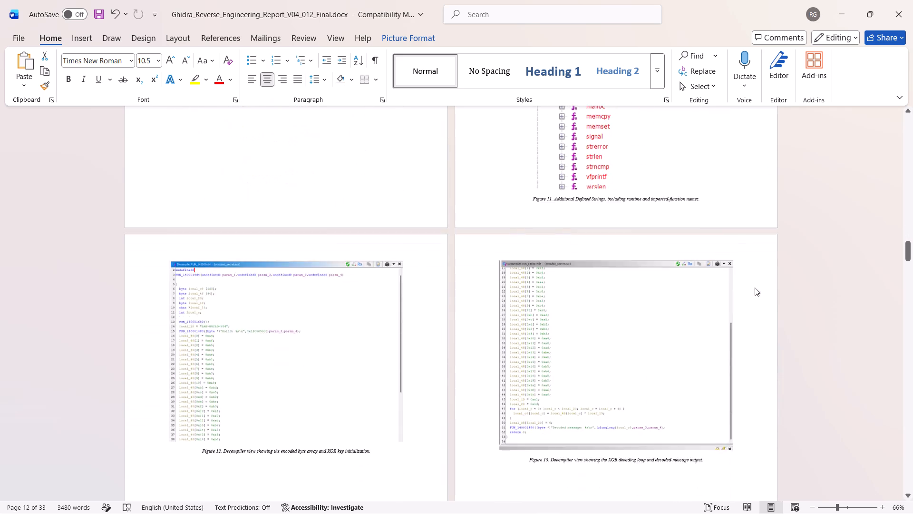
scroll(755, 287, down, 5)
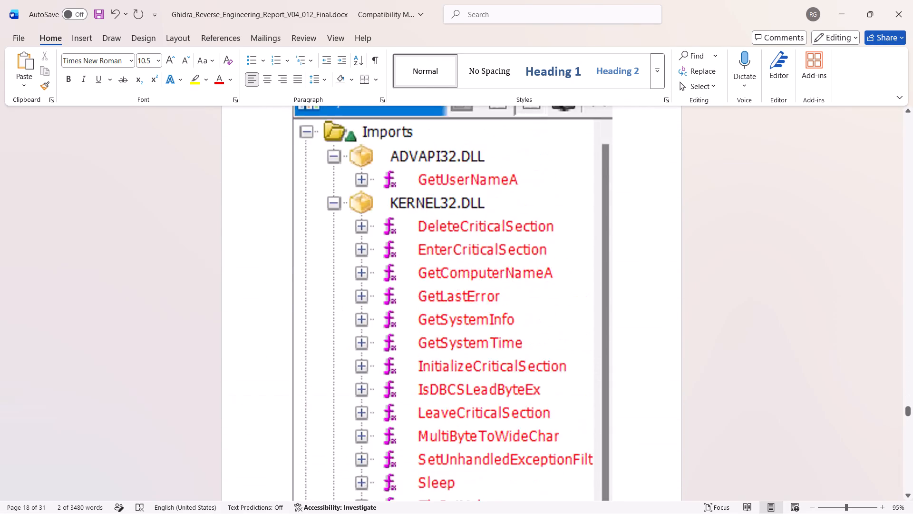
scroll(426, 245, up, 6)
scroll(426, 245, down, 1)
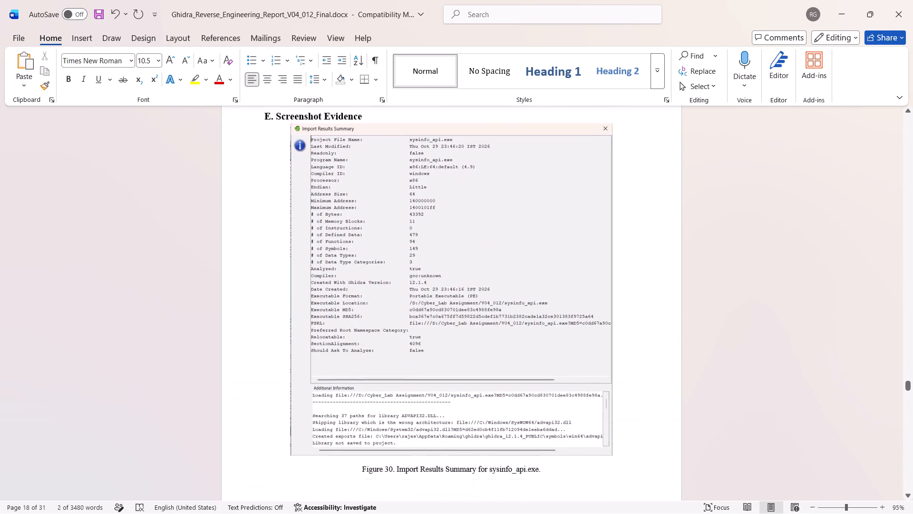
scroll(426, 245, down, 1)
click(426, 245)
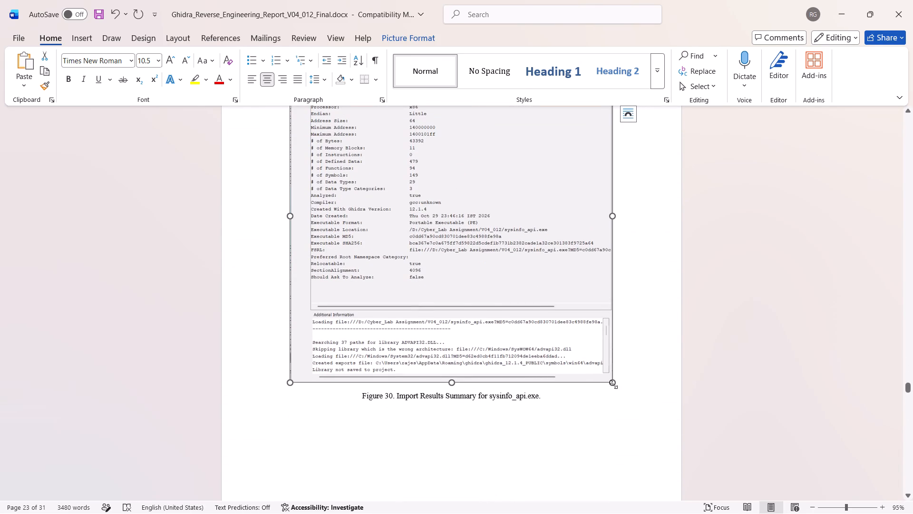
drag(613, 385, 545, 252)
Shrink the Figure 32 Symbol Tree imports screenshot proportionally to about two thirds of its width so its caption fits beneath it.
scroll(675, 299, down, 2)
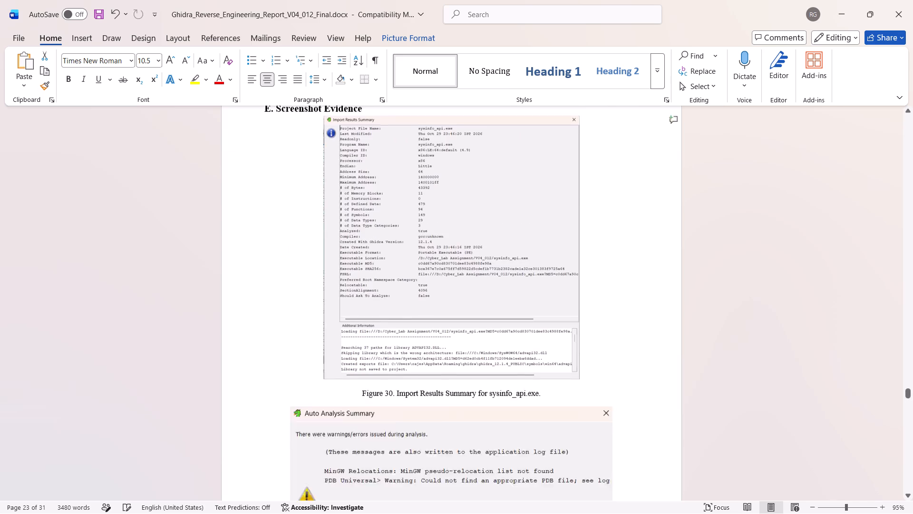
scroll(675, 299, down, 4)
scroll(675, 299, up, 2)
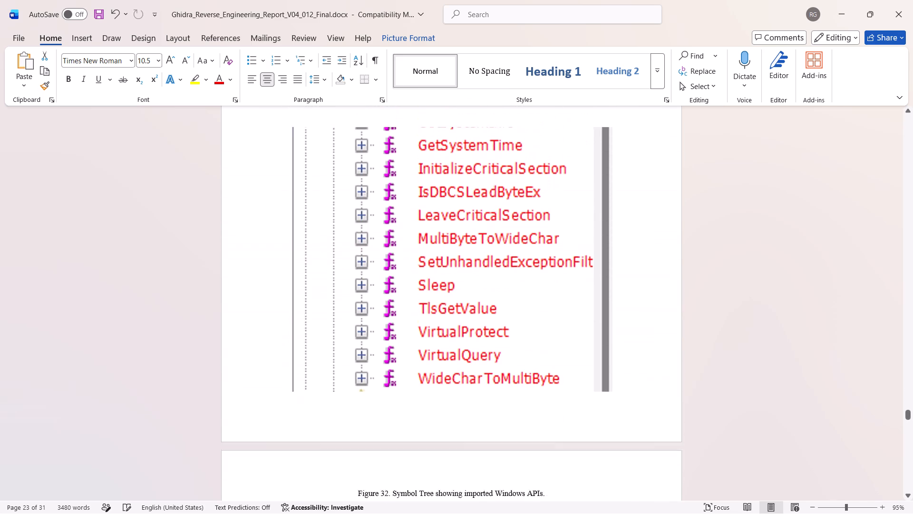
scroll(675, 299, up, 1)
click(521, 314)
click(569, 377)
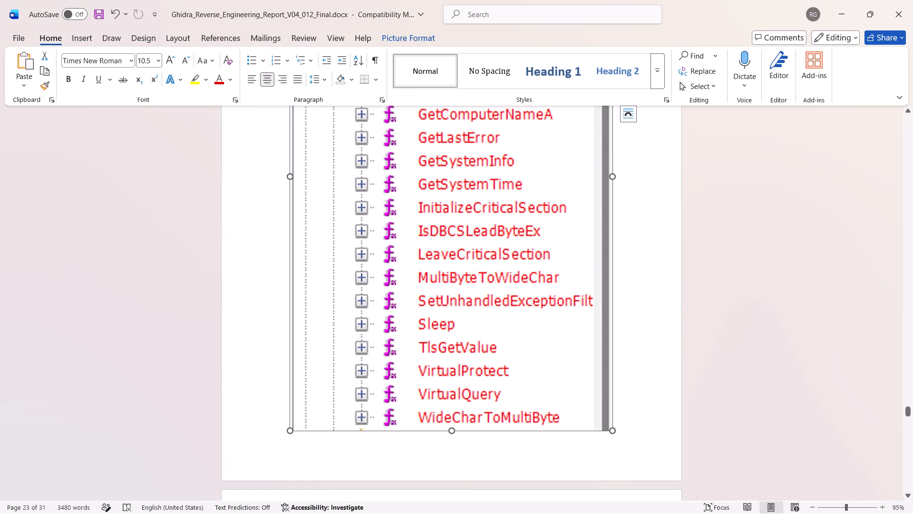
drag(611, 431, 482, 306)
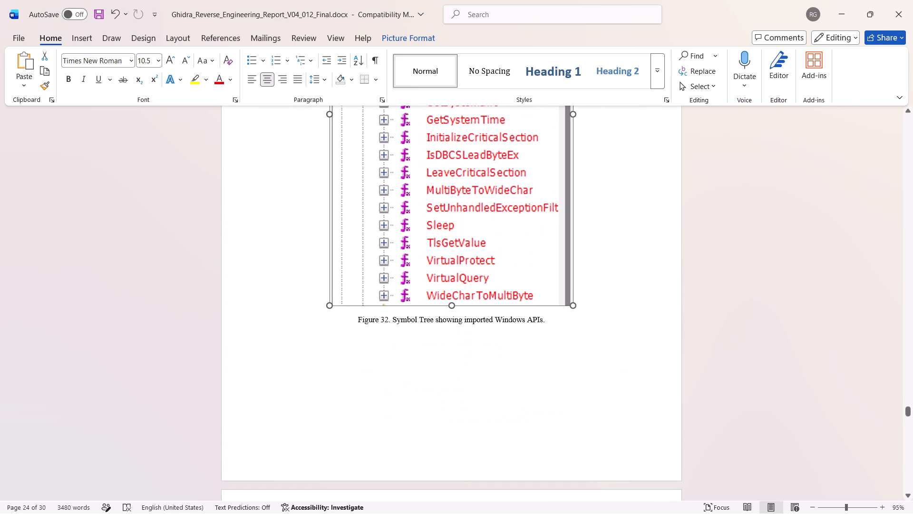
drag(482, 306, 487, 307)
scroll(622, 312, down, 1)
click(527, 368)
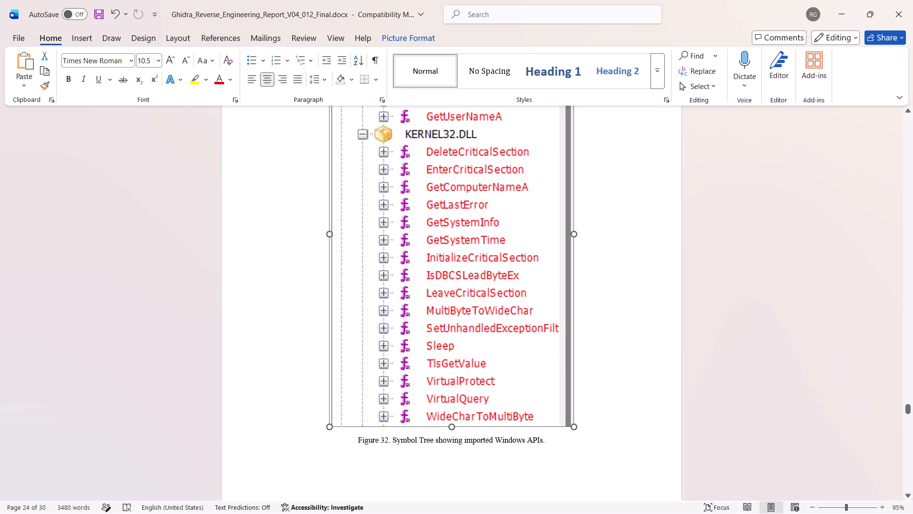
drag(573, 428, 539, 362)
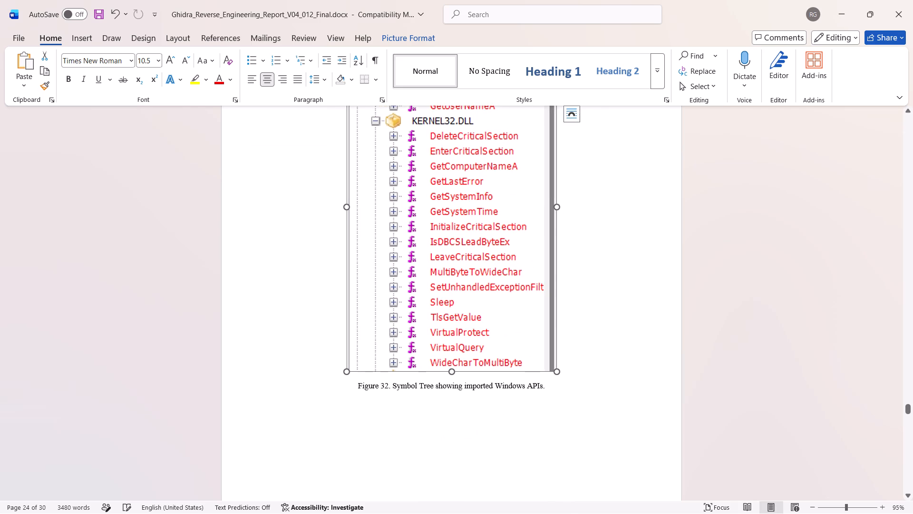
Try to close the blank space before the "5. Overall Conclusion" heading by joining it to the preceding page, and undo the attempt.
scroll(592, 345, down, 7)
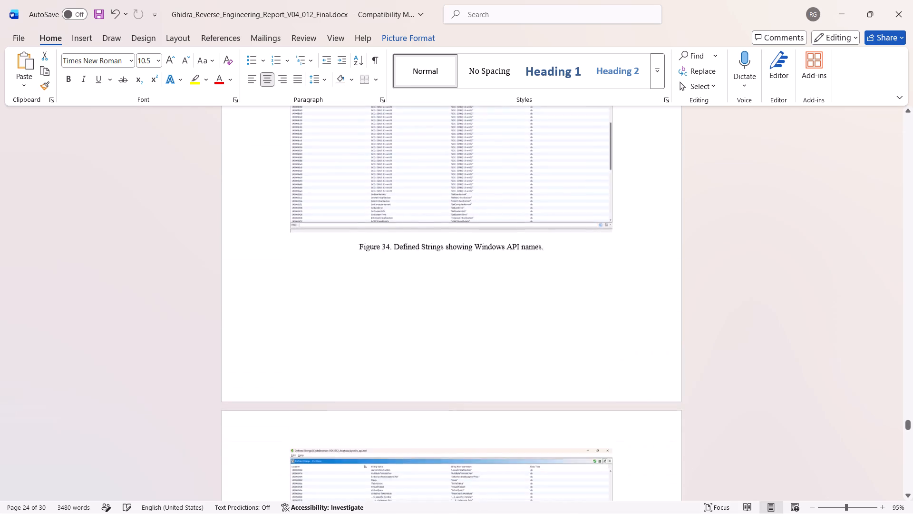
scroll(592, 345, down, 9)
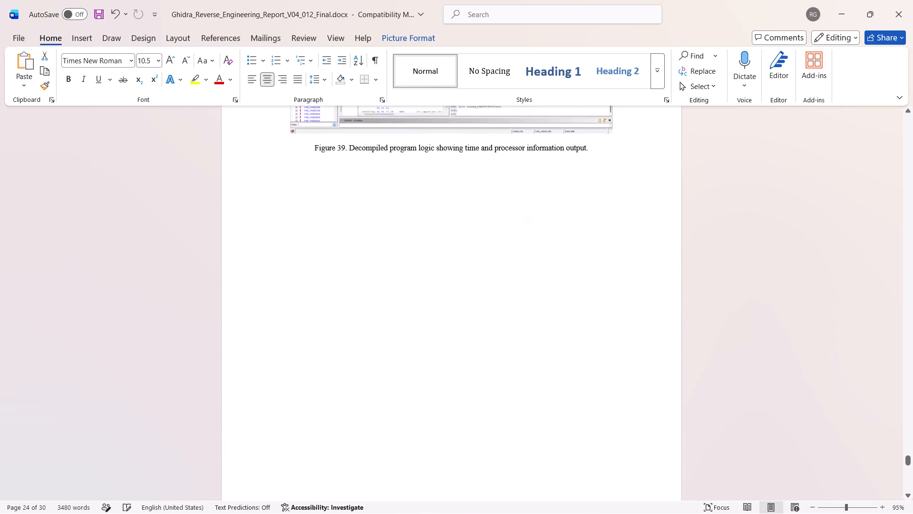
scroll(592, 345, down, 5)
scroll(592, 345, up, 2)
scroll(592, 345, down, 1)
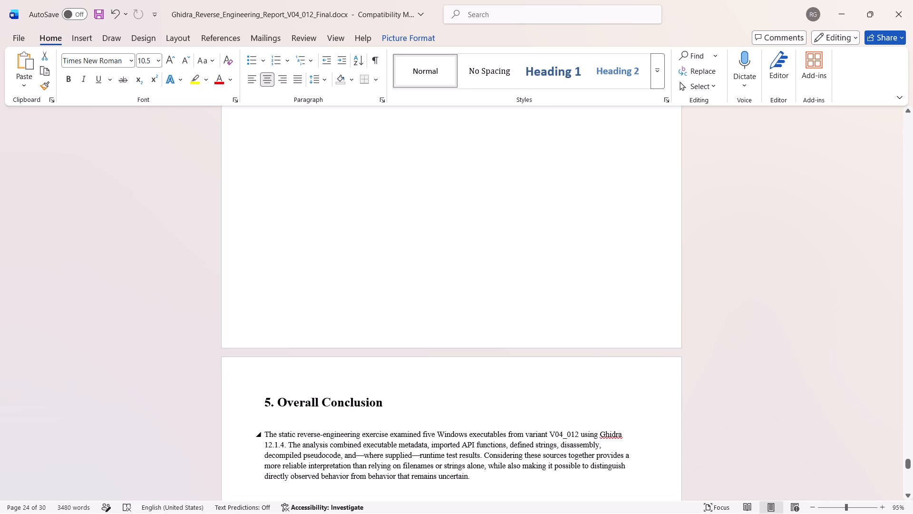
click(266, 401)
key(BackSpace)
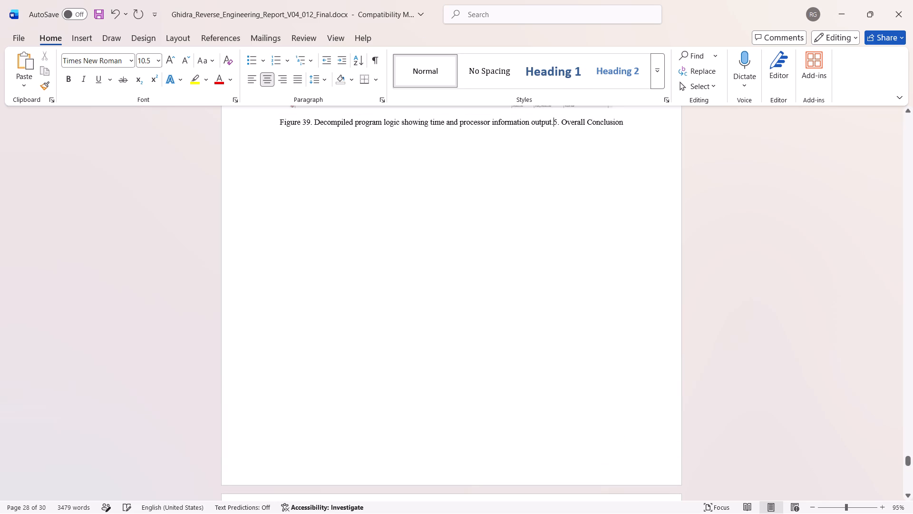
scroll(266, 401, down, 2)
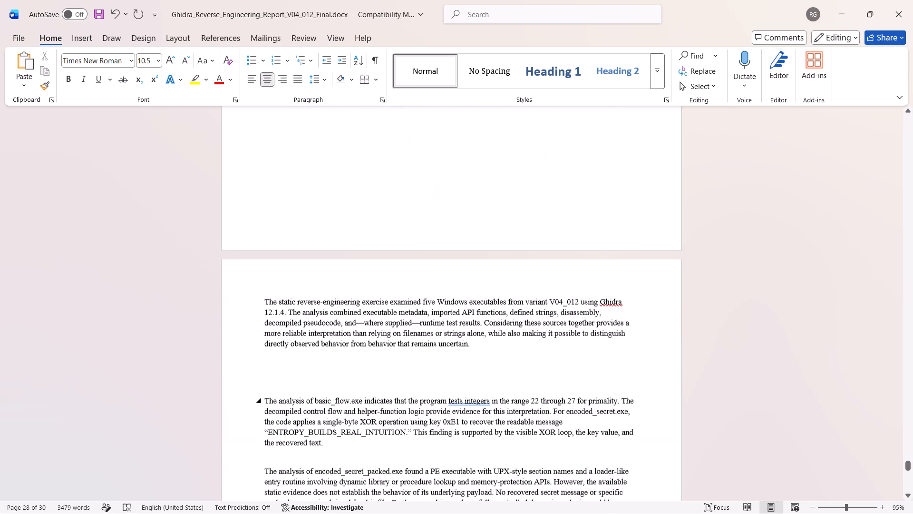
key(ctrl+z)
Delete the empty paragraph between the first and second paragraphs of the Overall Conclusion section.
click(286, 407)
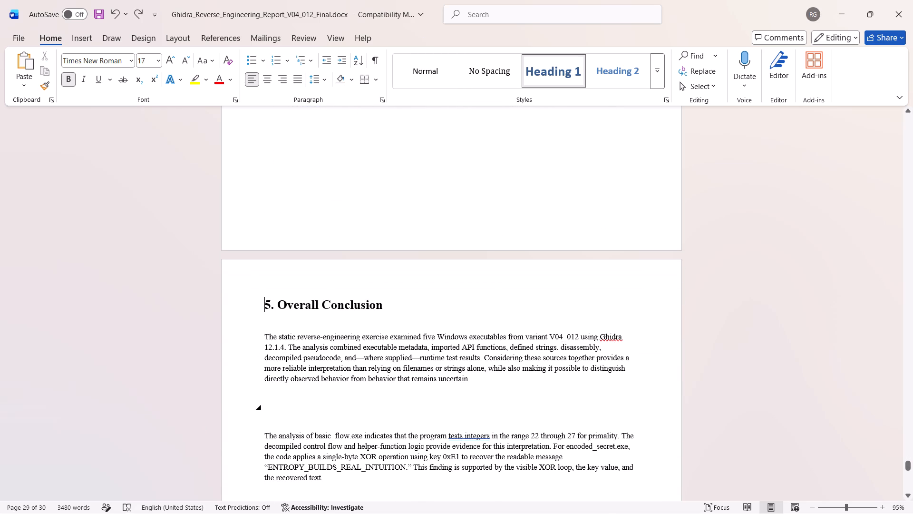
key(BackSpace)
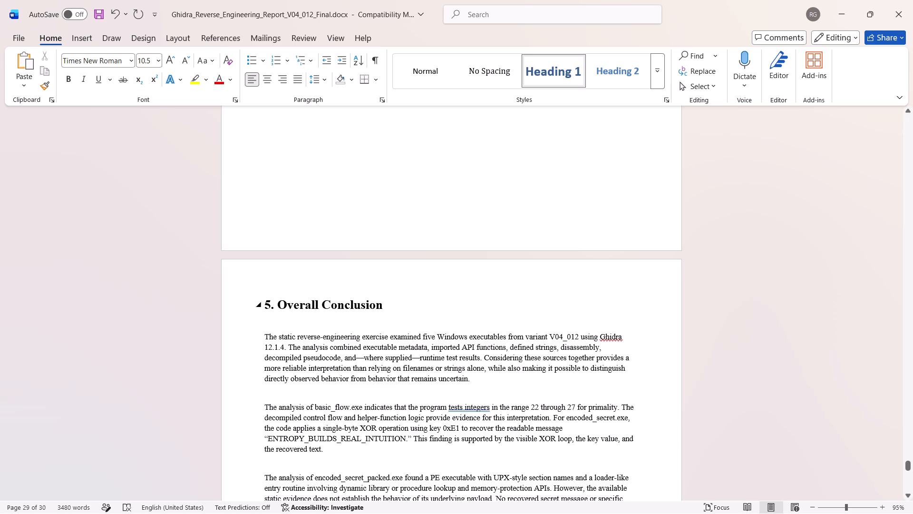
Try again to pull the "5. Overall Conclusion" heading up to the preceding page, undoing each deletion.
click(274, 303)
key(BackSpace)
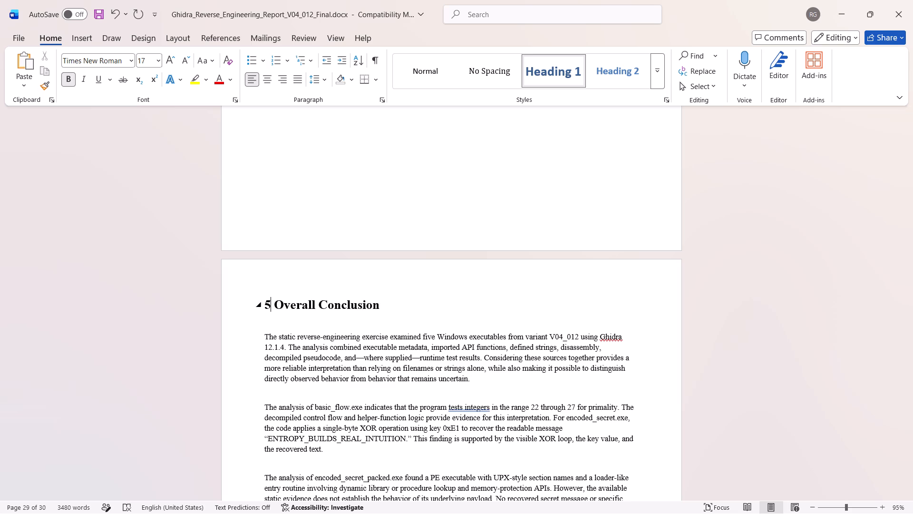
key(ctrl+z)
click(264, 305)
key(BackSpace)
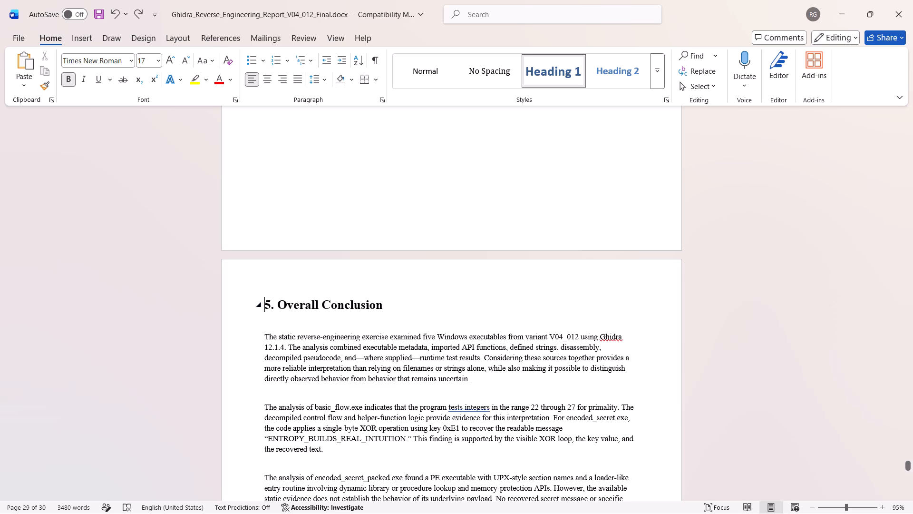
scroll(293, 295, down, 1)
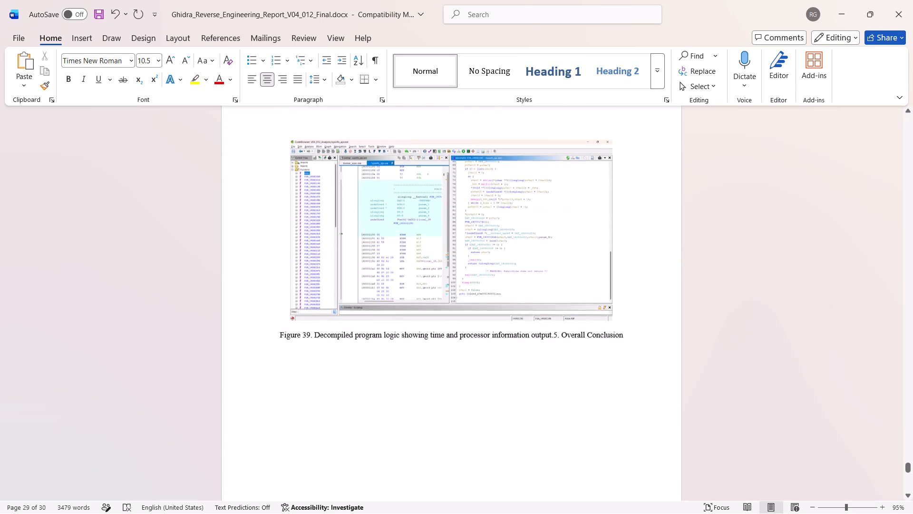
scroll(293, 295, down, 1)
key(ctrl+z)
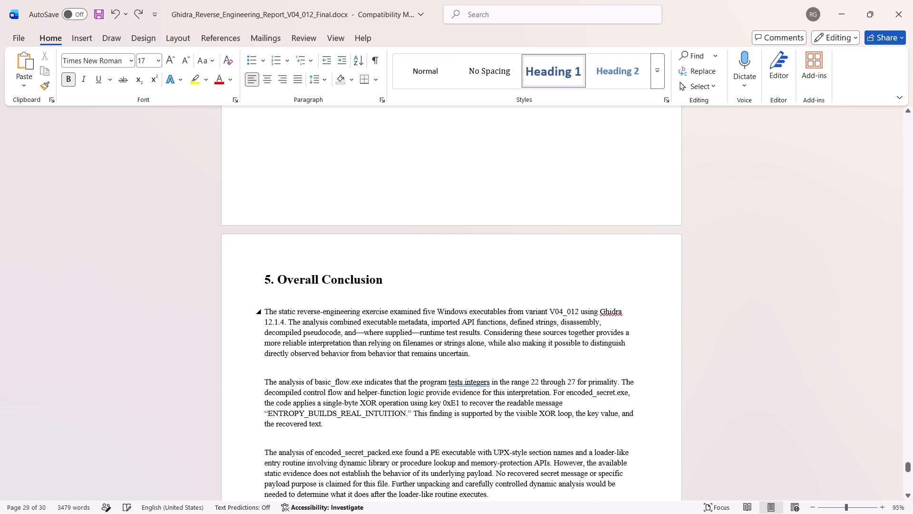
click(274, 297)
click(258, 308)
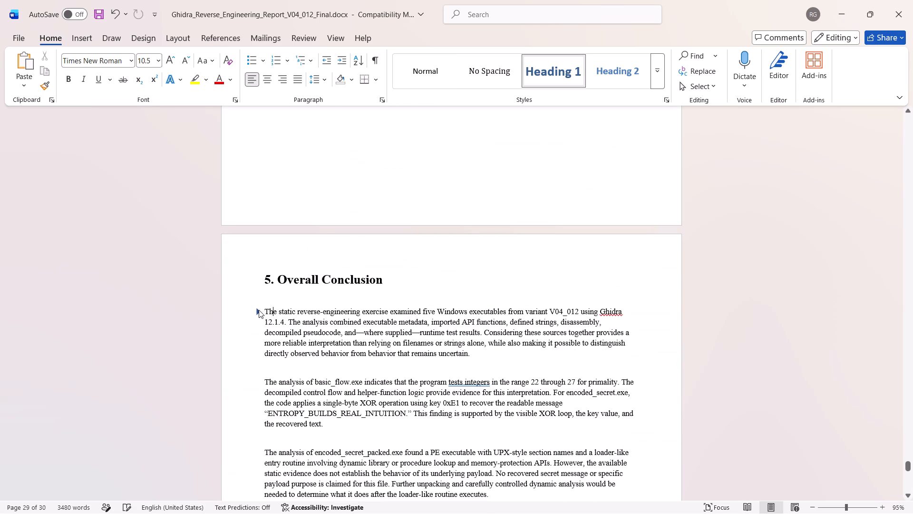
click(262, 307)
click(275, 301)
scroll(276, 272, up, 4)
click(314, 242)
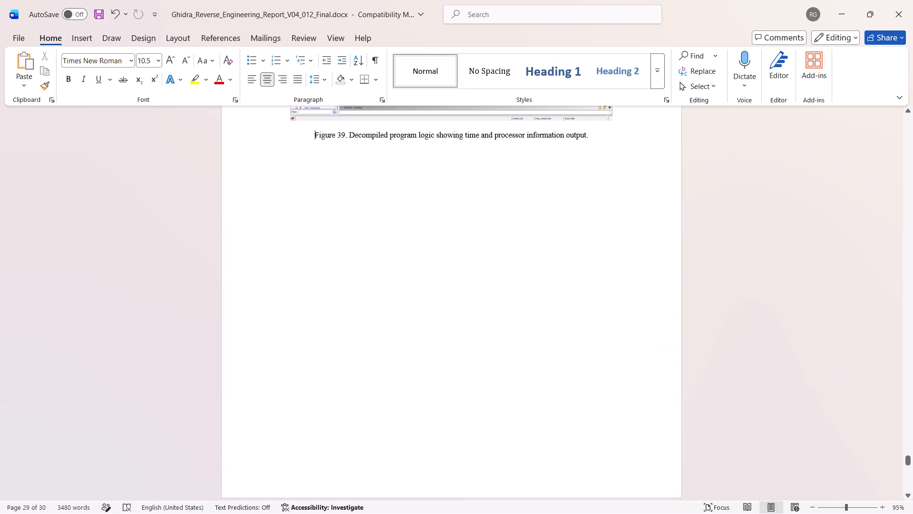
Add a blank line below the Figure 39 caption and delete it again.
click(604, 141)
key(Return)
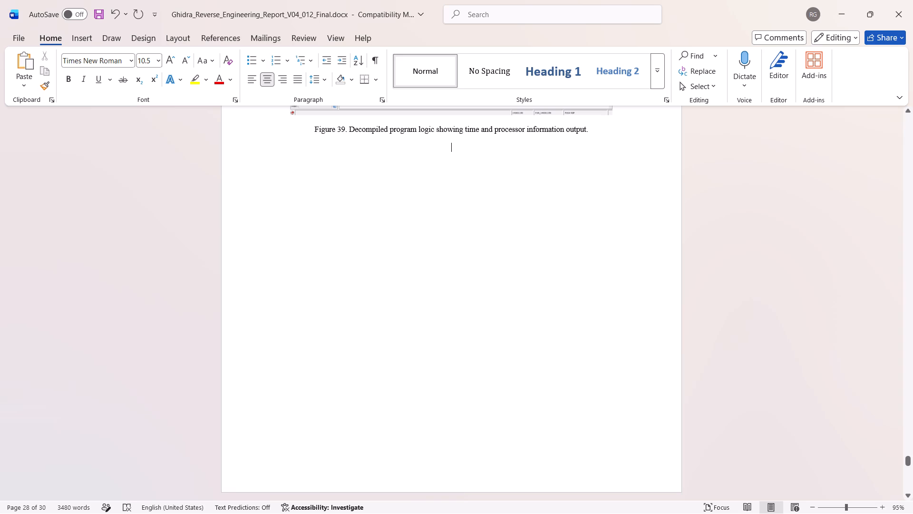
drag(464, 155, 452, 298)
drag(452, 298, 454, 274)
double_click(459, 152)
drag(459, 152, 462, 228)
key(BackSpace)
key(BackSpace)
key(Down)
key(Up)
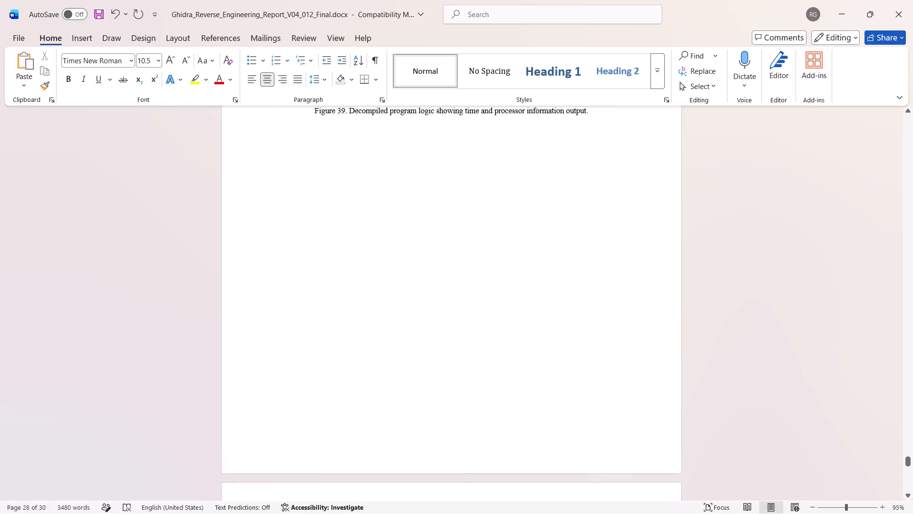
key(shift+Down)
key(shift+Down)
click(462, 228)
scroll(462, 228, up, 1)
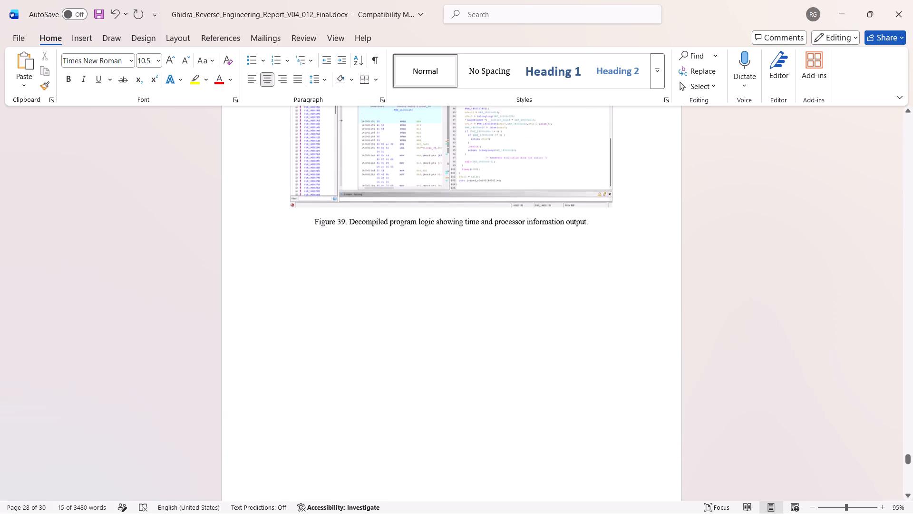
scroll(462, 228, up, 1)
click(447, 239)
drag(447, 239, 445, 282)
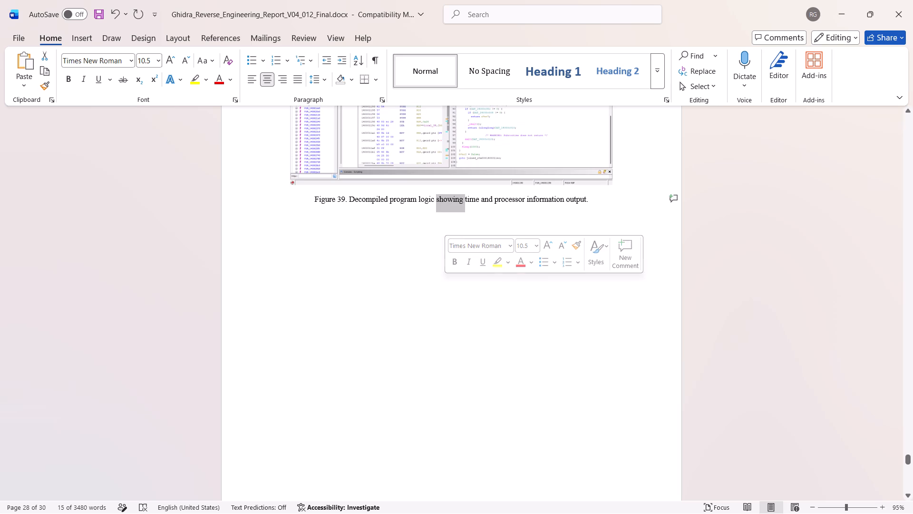
Insert a blank line directly below the Figure 39 caption.
click(590, 207)
key(Return)
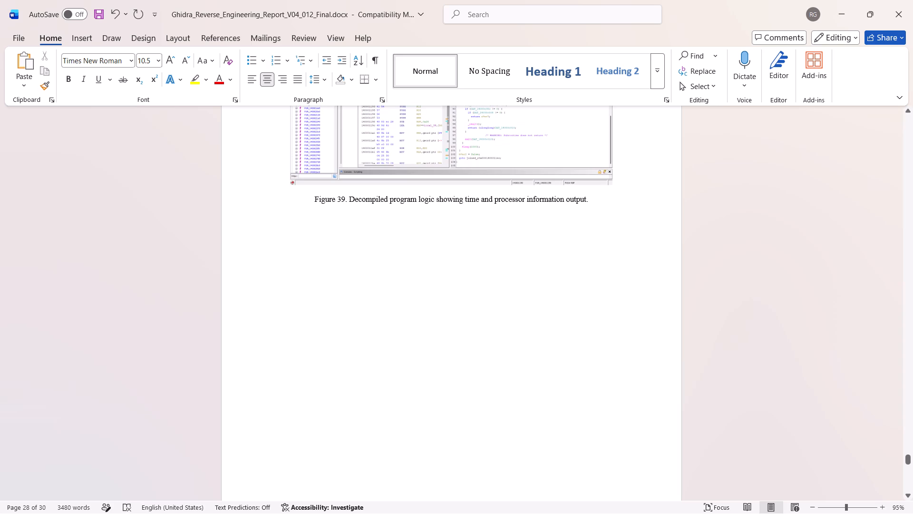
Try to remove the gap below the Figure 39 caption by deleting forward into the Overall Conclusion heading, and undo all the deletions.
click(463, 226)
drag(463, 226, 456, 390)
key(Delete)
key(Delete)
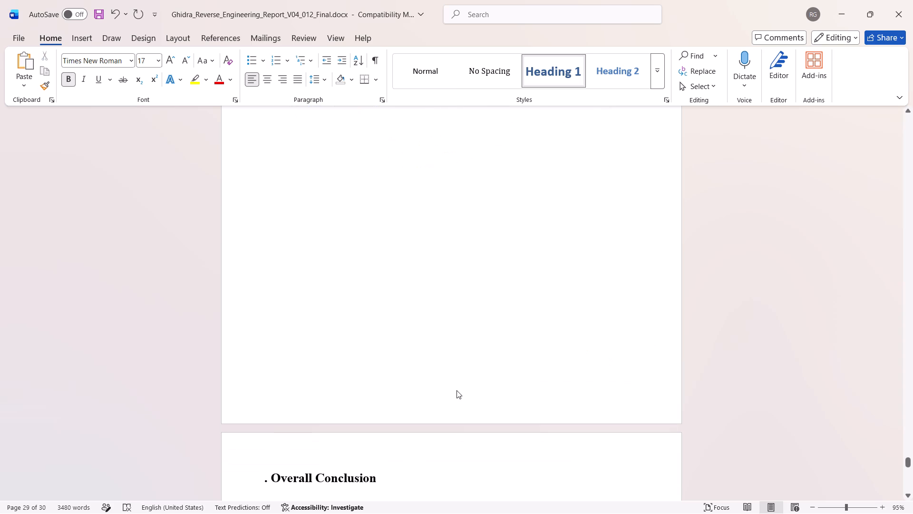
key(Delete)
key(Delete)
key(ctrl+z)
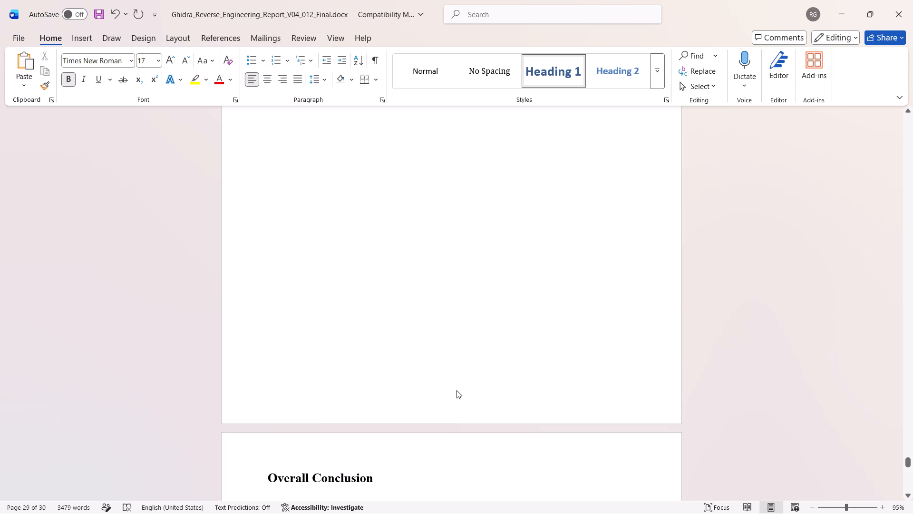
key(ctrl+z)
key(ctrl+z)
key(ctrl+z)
Examine the blank space after Figure 39 and the layout of the Overall Conclusion section.
click(467, 333)
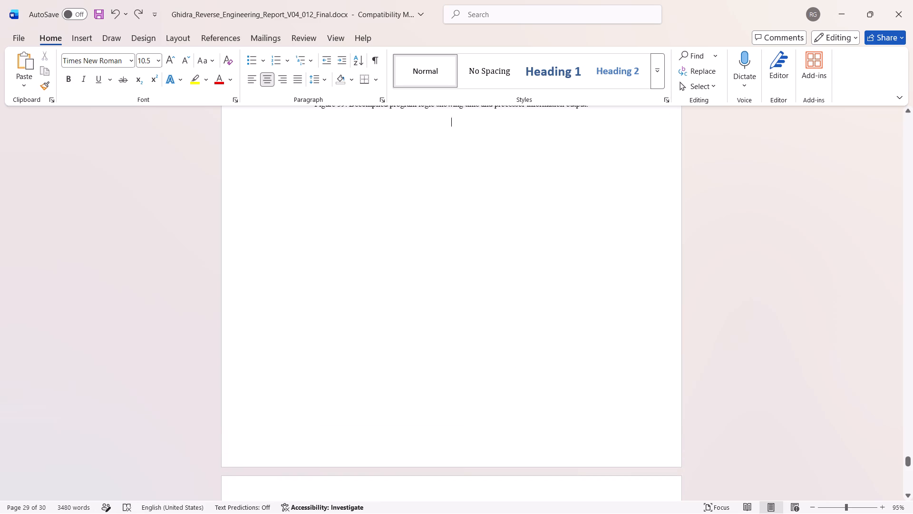
scroll(467, 333, down, 4)
scroll(467, 333, up, 10)
scroll(467, 333, down, 1)
scroll(467, 333, up, 3)
scroll(467, 333, down, 3)
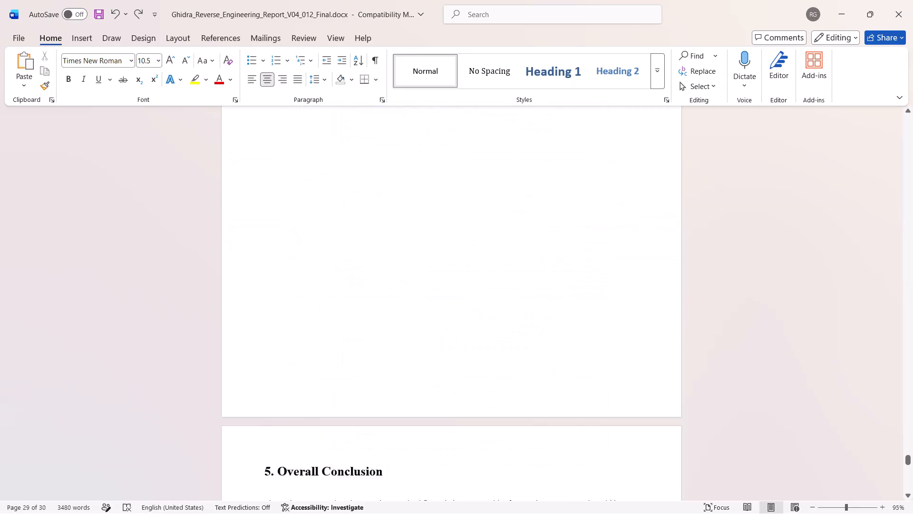
scroll(467, 333, down, 6)
scroll(467, 333, up, 8)
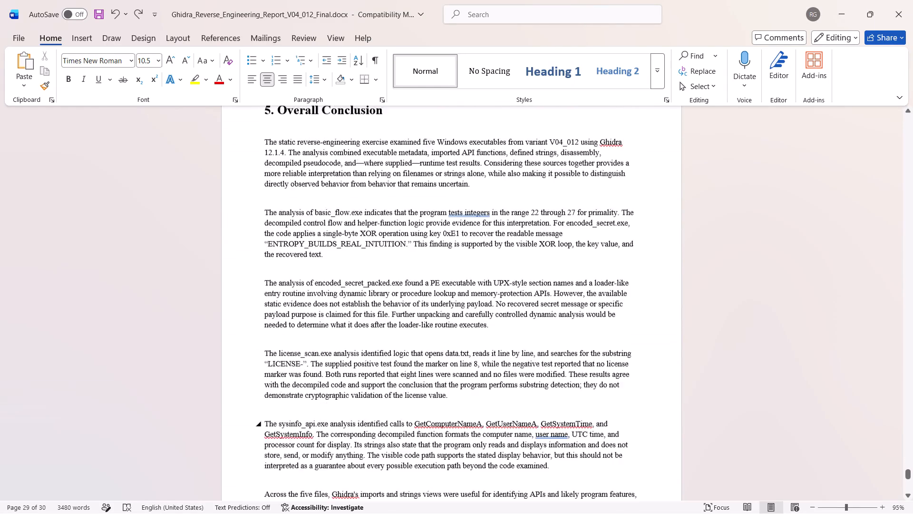
Review the report's layout from the title page through the basic_flow.exe analysis to the Figure 1 screenshot.
scroll(467, 333, up, 20)
scroll(467, 333, up, 20)
scroll(467, 333, up, 20)
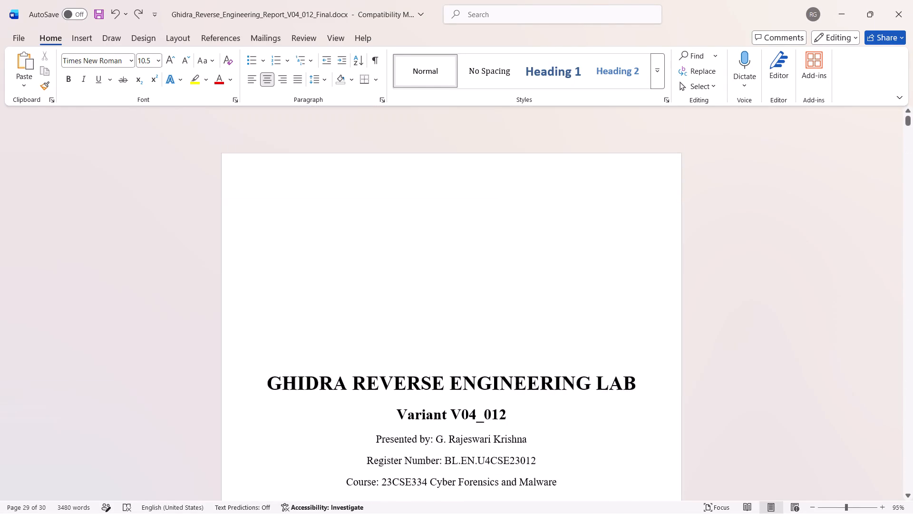
scroll(467, 333, down, 2)
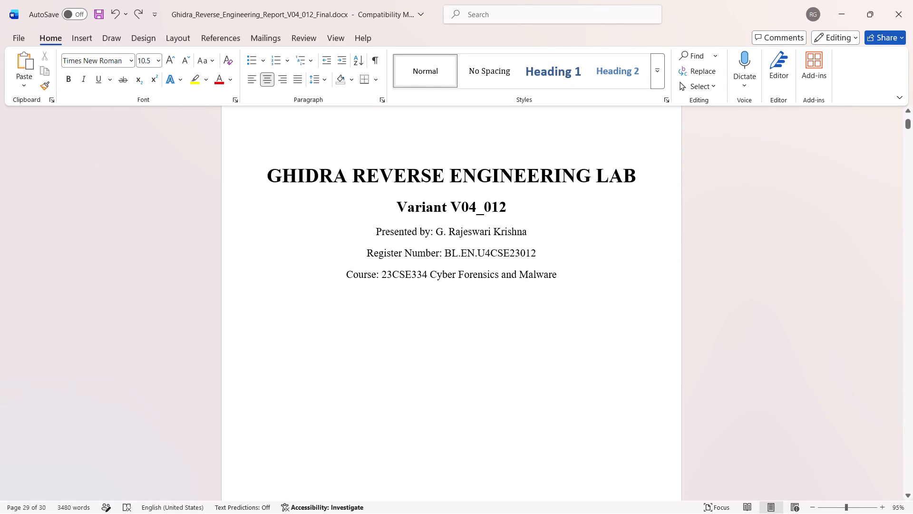
click(491, 317)
scroll(491, 317, down, 4)
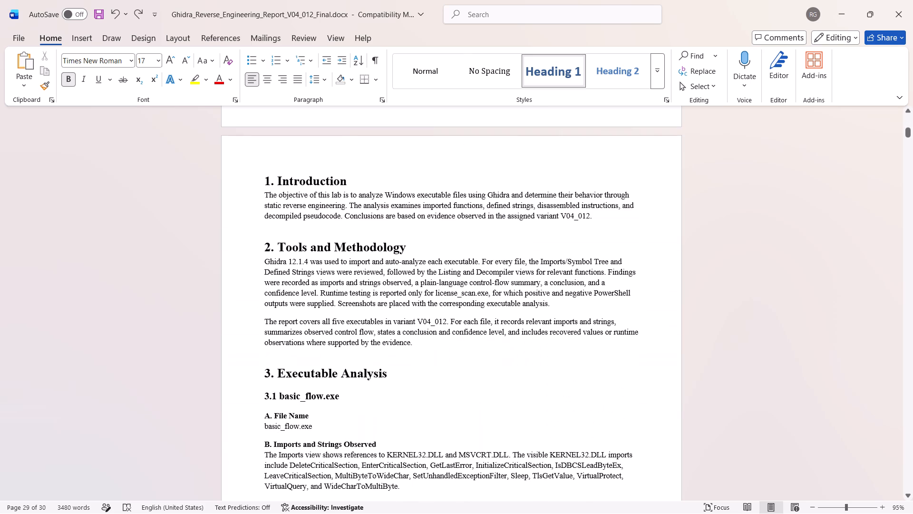
scroll(491, 317, down, 2)
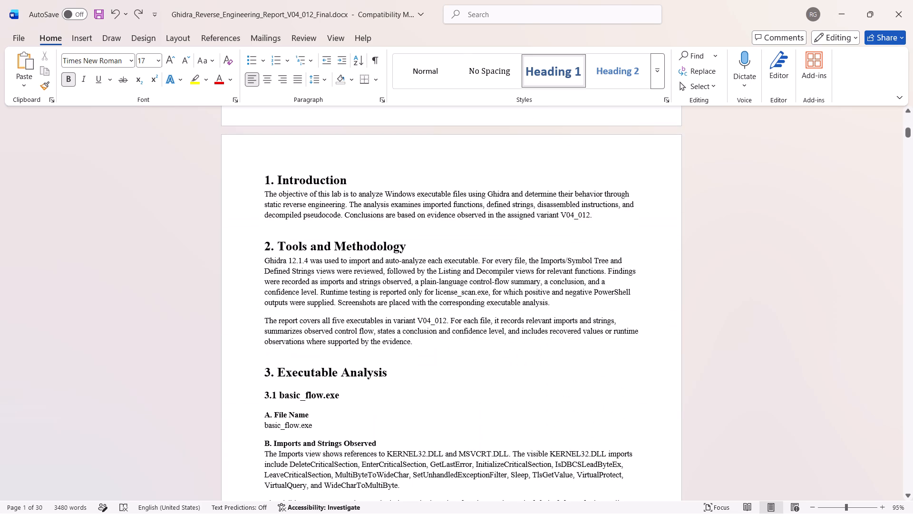
scroll(491, 317, down, 7)
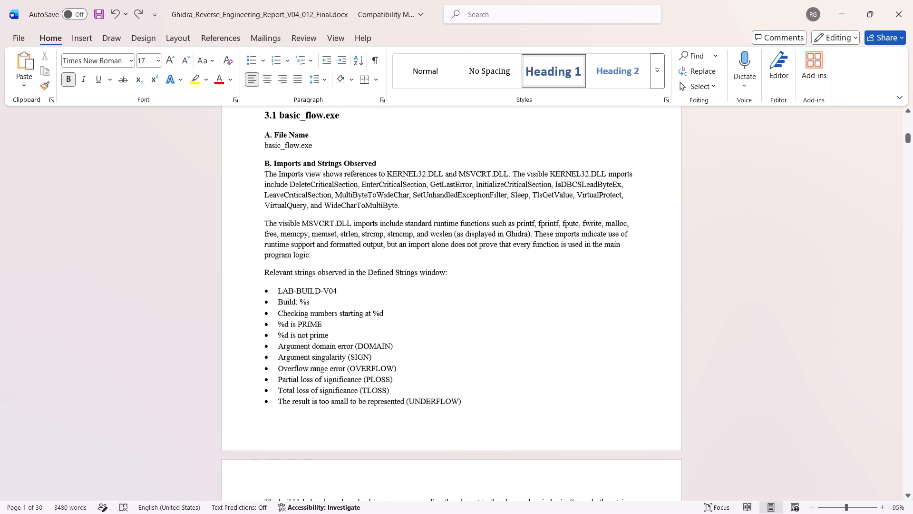
scroll(491, 317, down, 8)
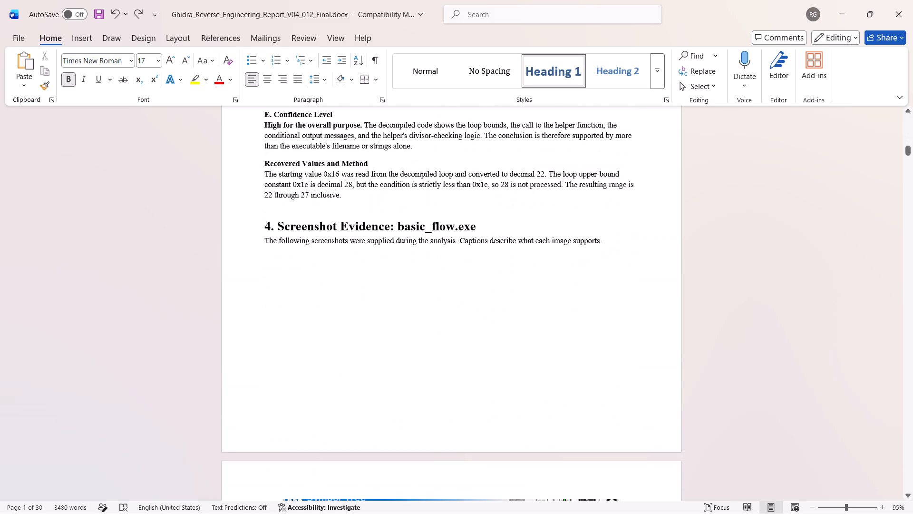
scroll(491, 317, down, 4)
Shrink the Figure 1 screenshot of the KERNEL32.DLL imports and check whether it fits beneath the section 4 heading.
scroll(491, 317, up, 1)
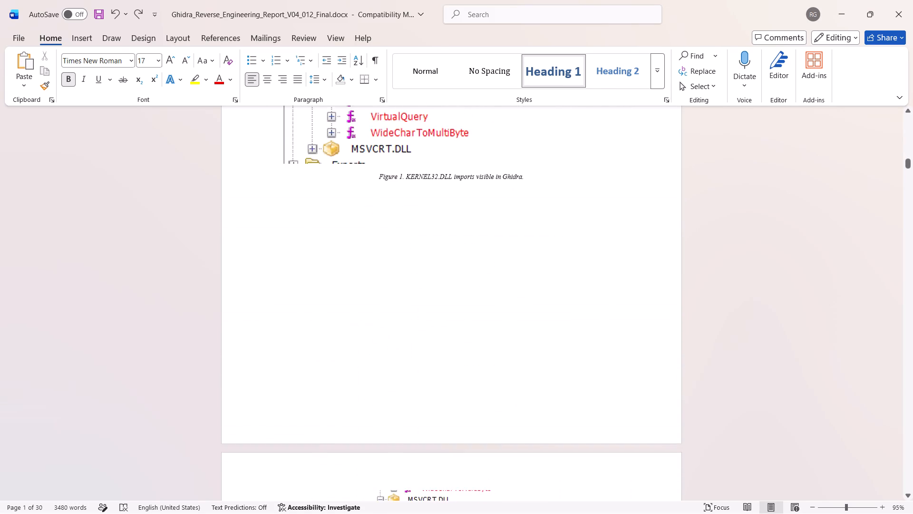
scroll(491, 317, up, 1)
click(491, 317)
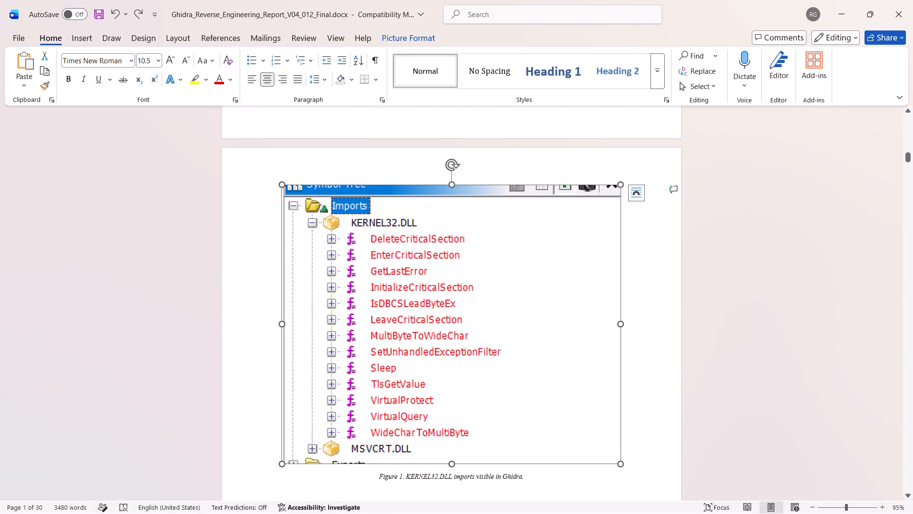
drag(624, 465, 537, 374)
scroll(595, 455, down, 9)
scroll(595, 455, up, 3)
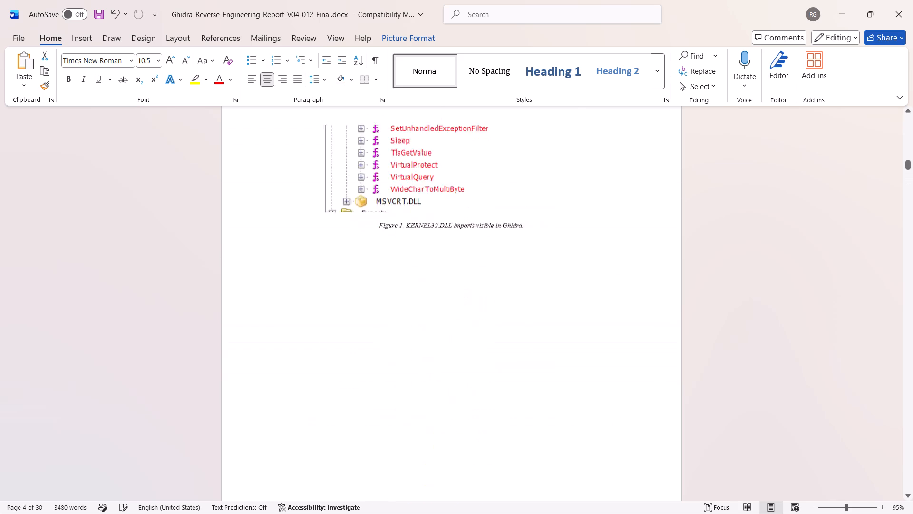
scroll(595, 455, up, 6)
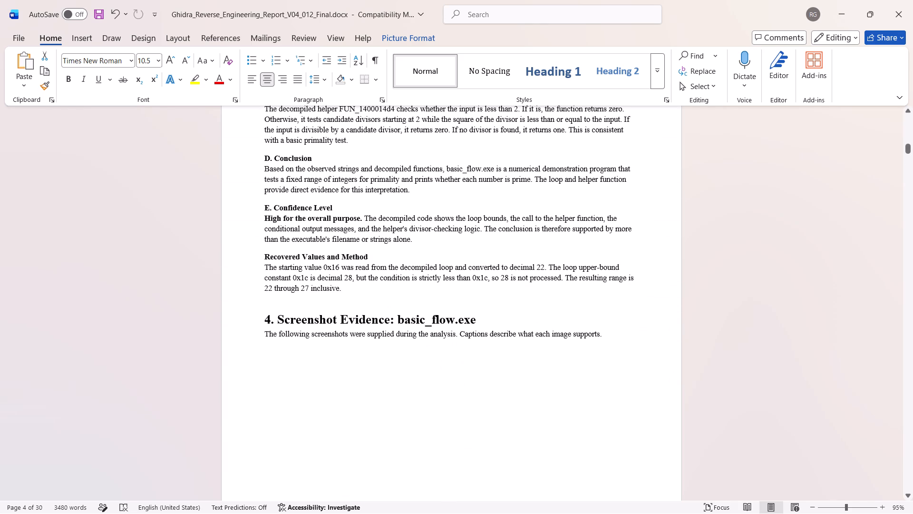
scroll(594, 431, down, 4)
Enlarge the Figure 1 screenshot of the KERNEL32.DLL imports proportionally to about the full text width.
click(537, 214)
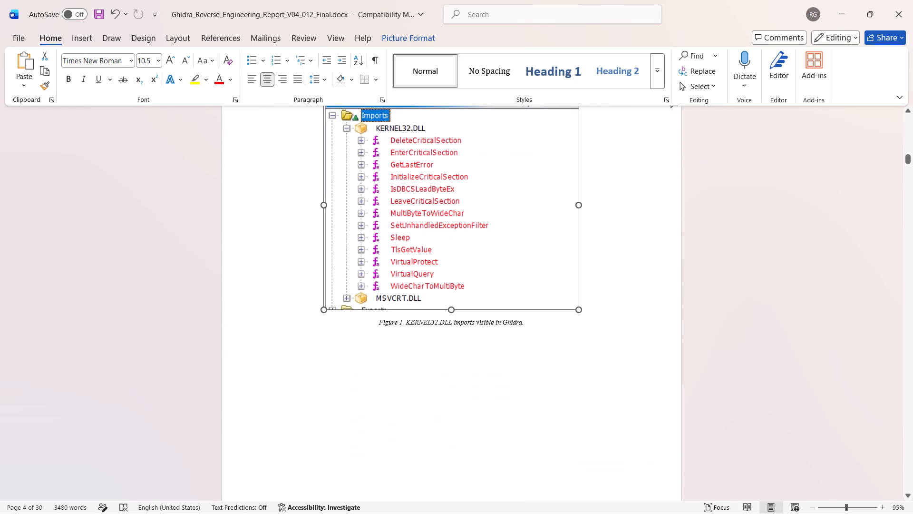
drag(579, 312, 614, 346)
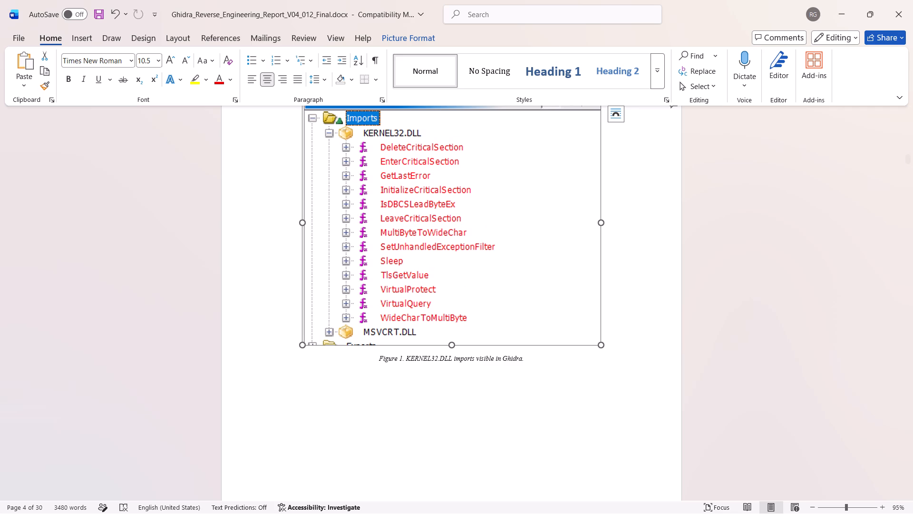
scroll(614, 346, right, 1)
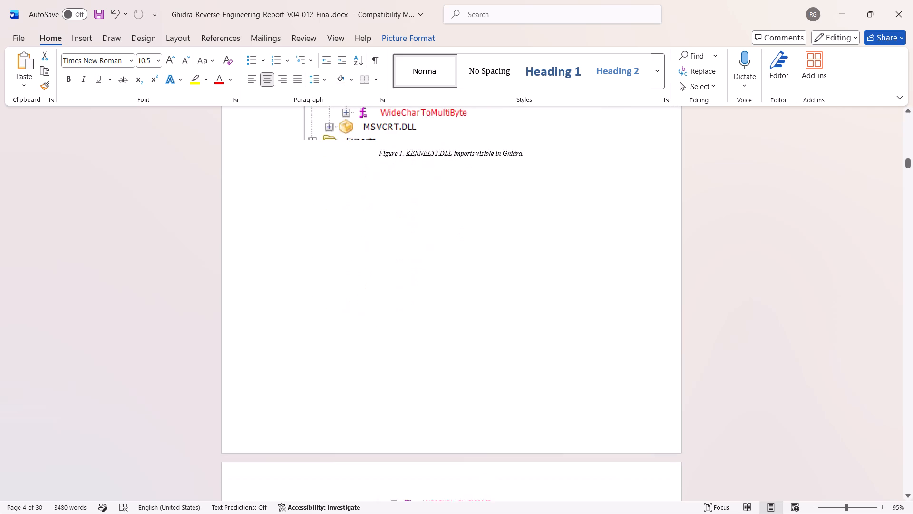
scroll(614, 346, right, 1)
drag(601, 297, 612, 342)
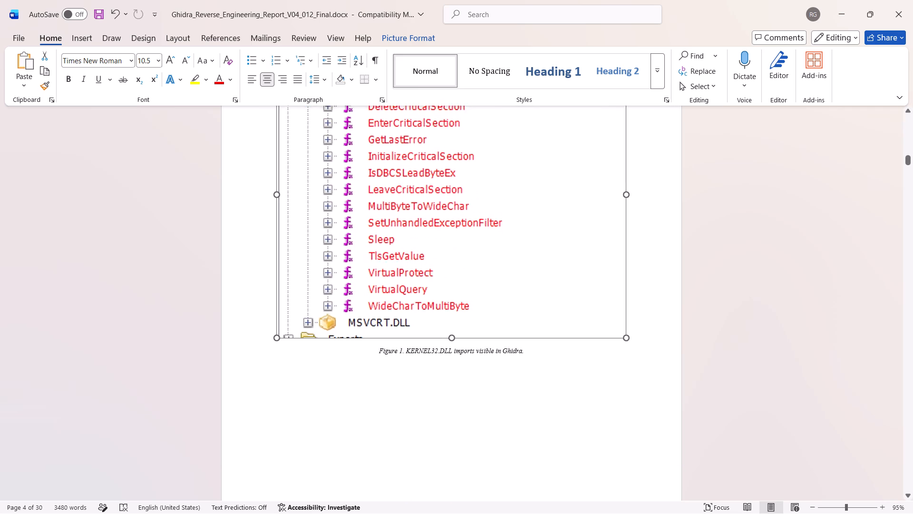
drag(612, 342, 623, 362)
click(584, 404)
Stretch the Figure 2 screenshot of the MSVCRT.DLL imports horizontally, keeping its height.
scroll(584, 404, up, 1)
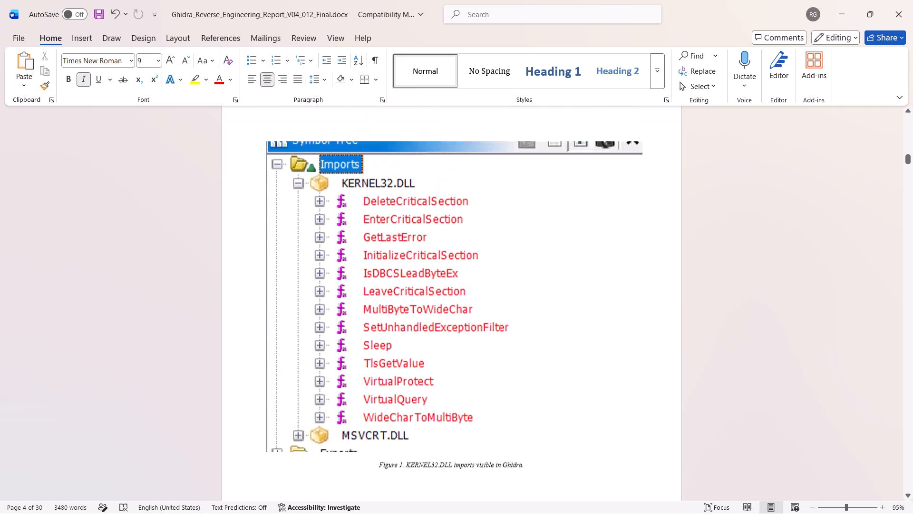
scroll(584, 404, up, 1)
scroll(584, 404, down, 8)
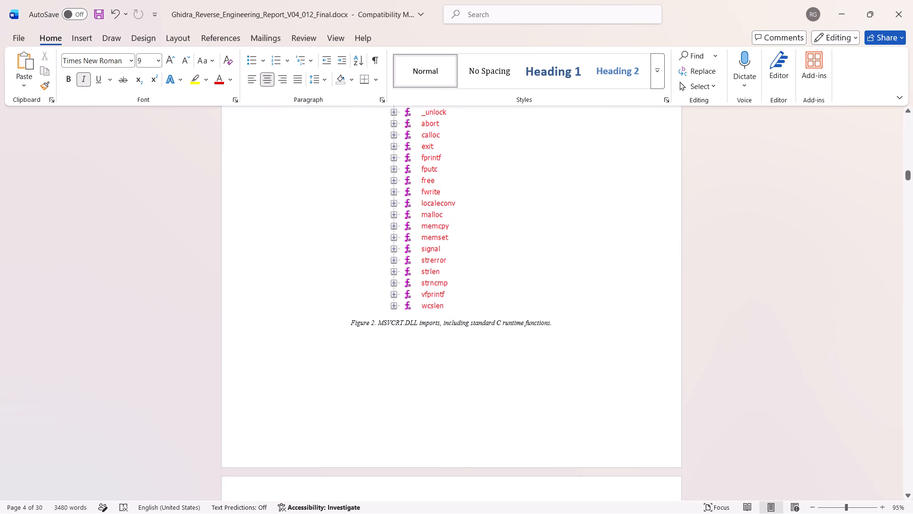
scroll(506, 254, up, 2)
click(466, 251)
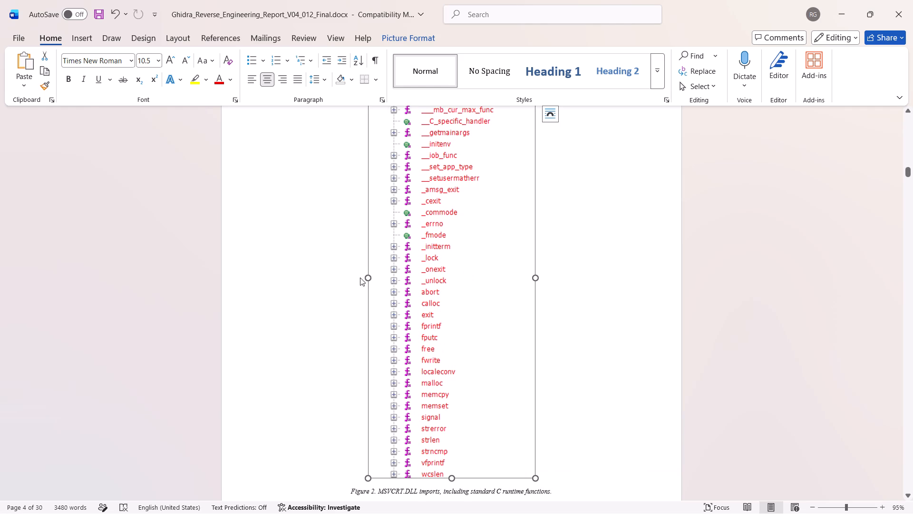
drag(365, 277, 274, 274)
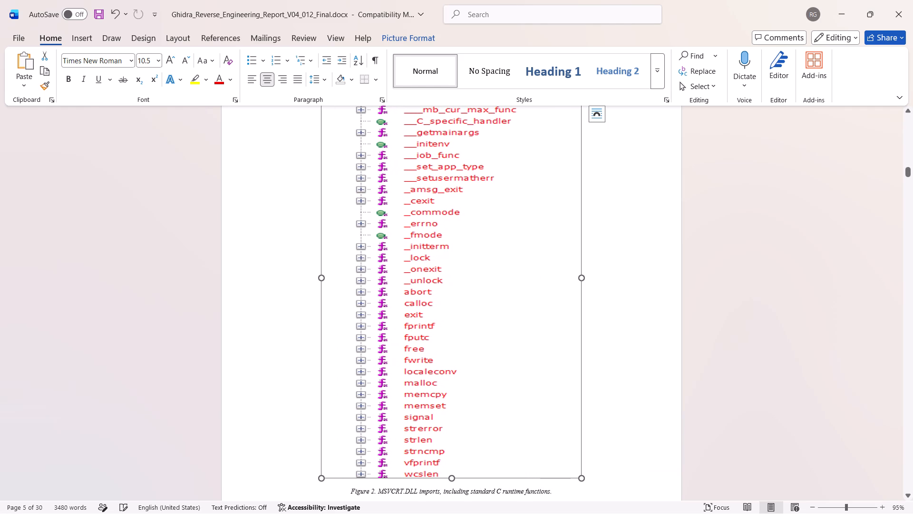
click(625, 342)
Stretch the MSVCRT.DLL imports screenshot on the page after Figure 10 horizontally, keeping its height.
scroll(625, 342, down, 4)
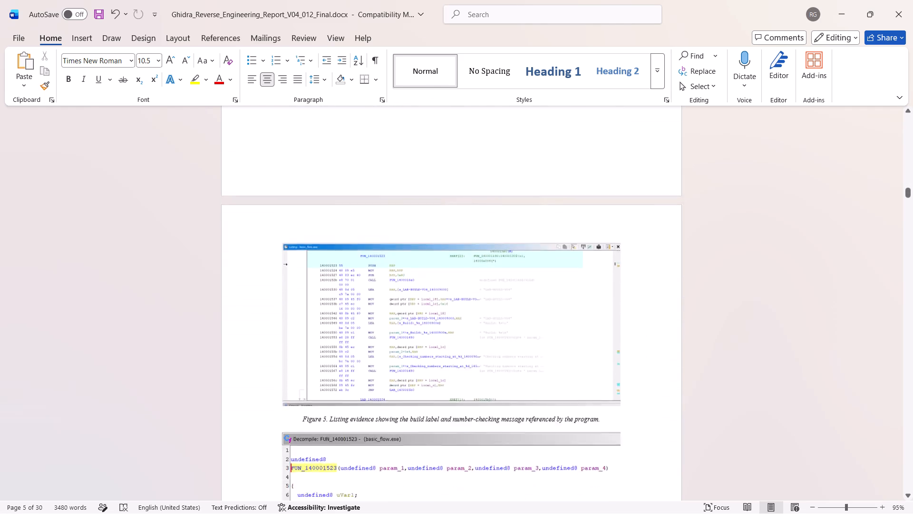
scroll(625, 342, down, 6)
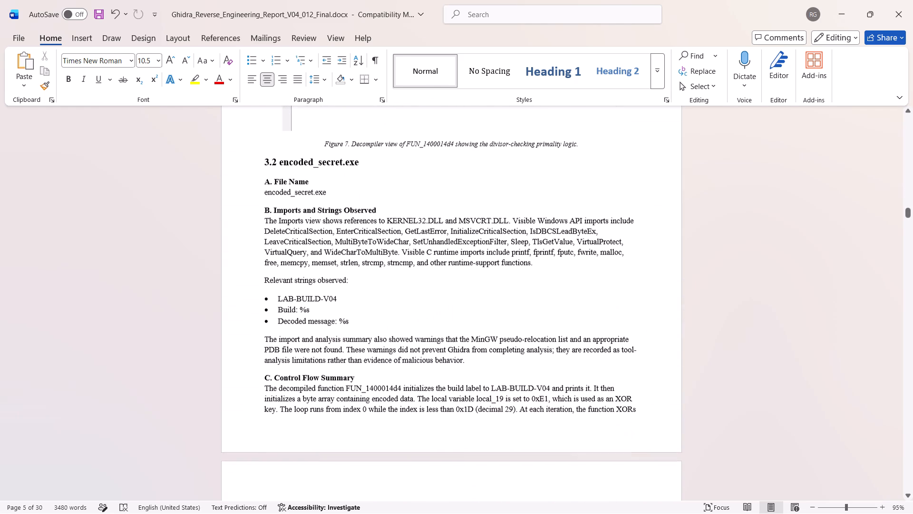
scroll(625, 342, down, 5)
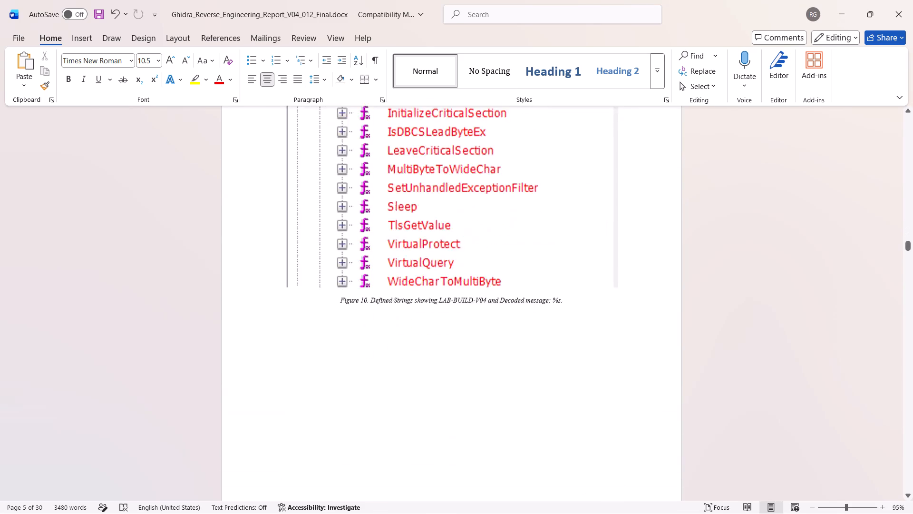
scroll(625, 342, down, 5)
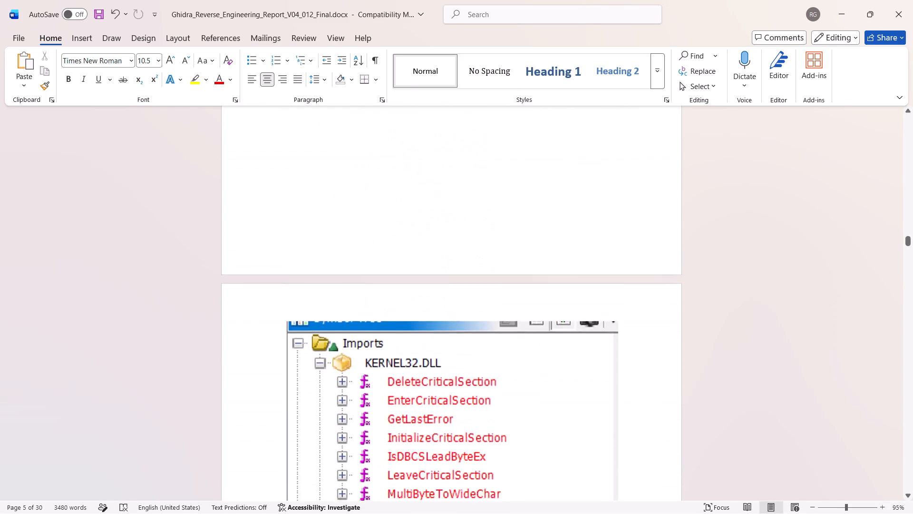
scroll(625, 342, down, 3)
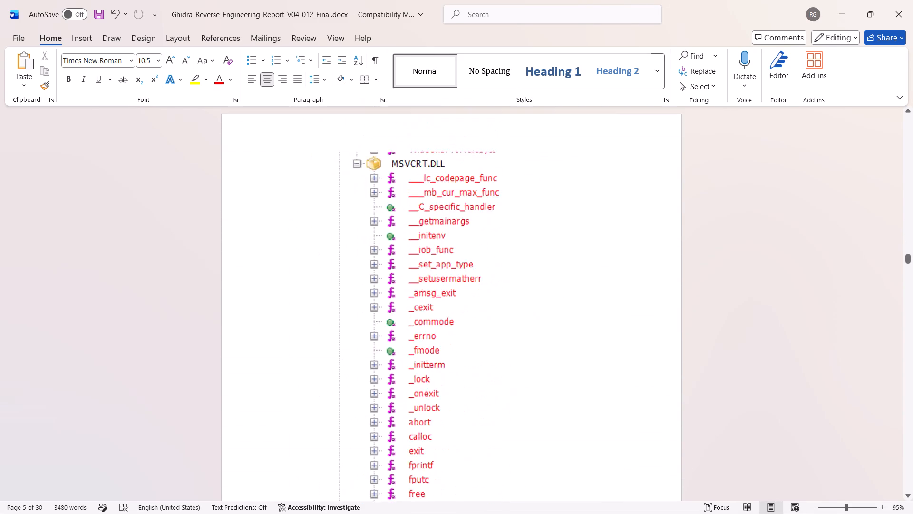
click(492, 269)
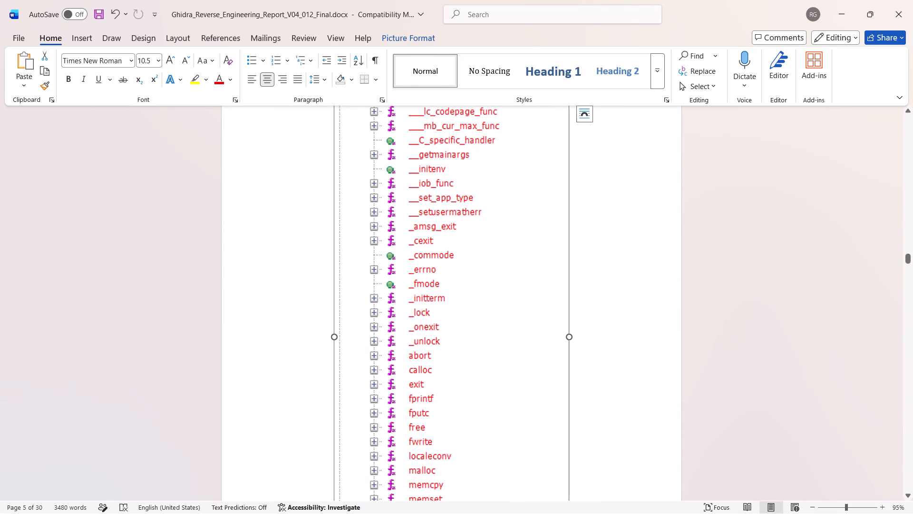
drag(332, 339, 277, 341)
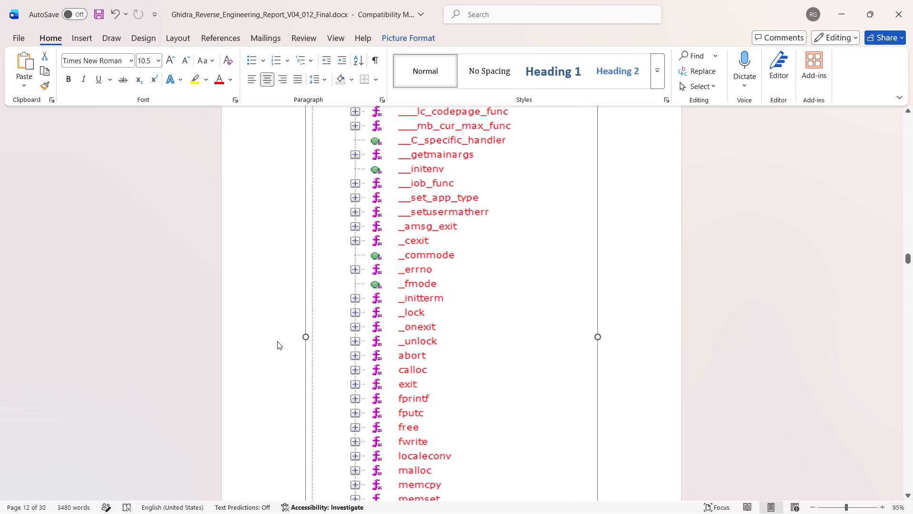
scroll(639, 263, up, 4)
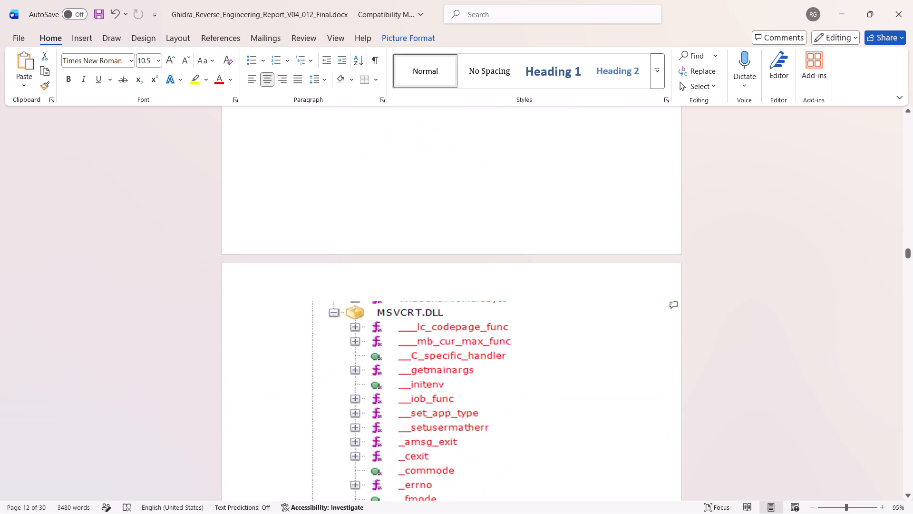
Shrink the Figure 13 decompiler screenshot proportionally so it moves up onto the page with Figure 12.
scroll(639, 263, down, 7)
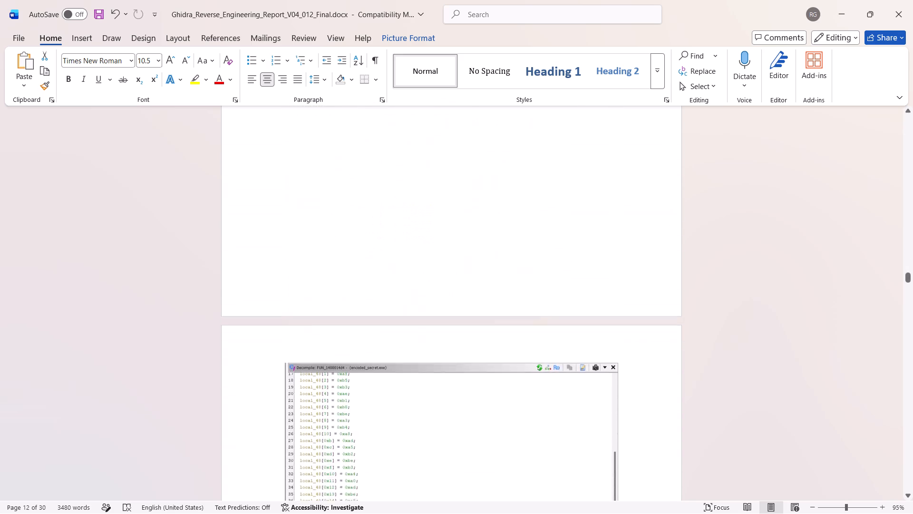
scroll(639, 263, down, 2)
scroll(639, 263, up, 1)
scroll(639, 263, down, 3)
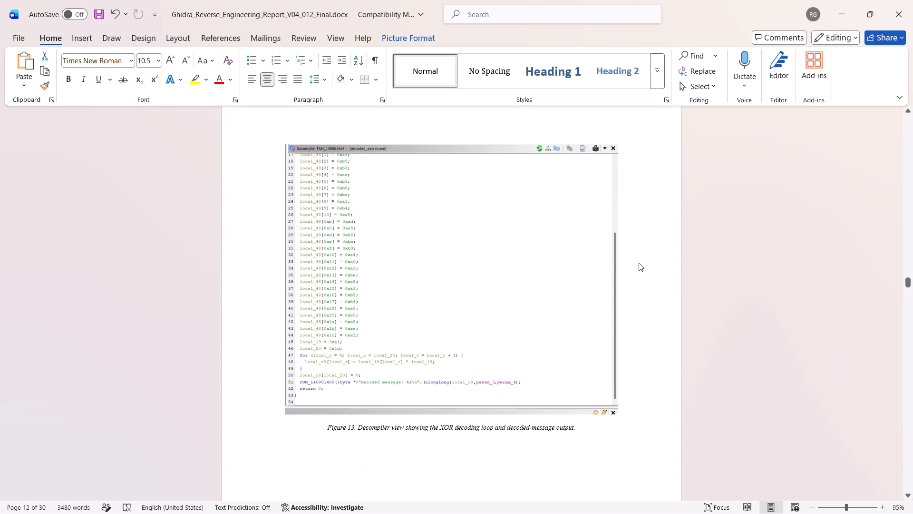
click(540, 313)
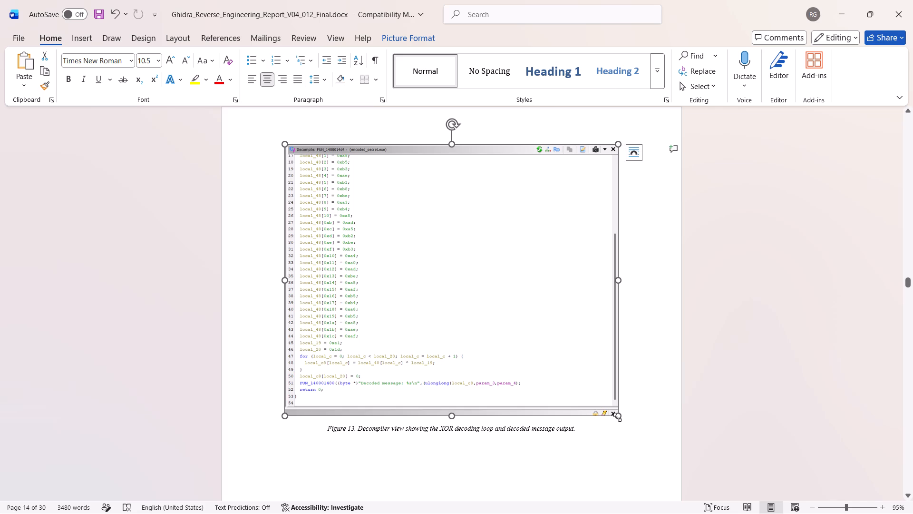
drag(617, 418, 560, 372)
scroll(612, 363, up, 1)
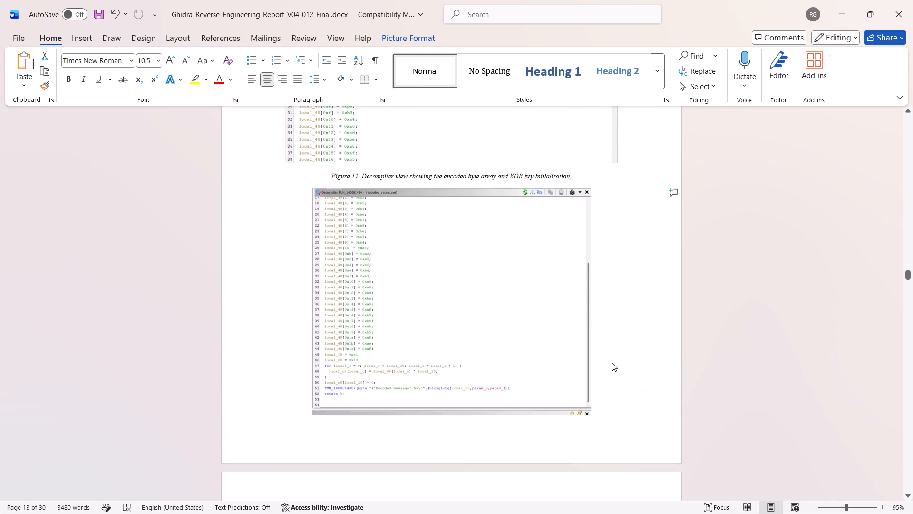
scroll(612, 363, up, 1)
Shrink the Figure 12 decompiler screenshot slightly so the Figure 13 caption fits on the same page.
click(563, 323)
scroll(650, 258, up, 3)
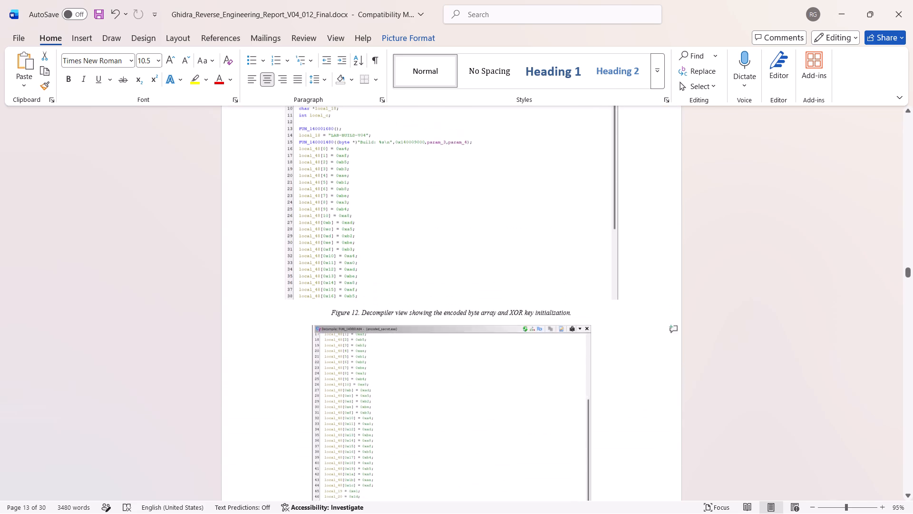
scroll(650, 258, up, 2)
click(595, 275)
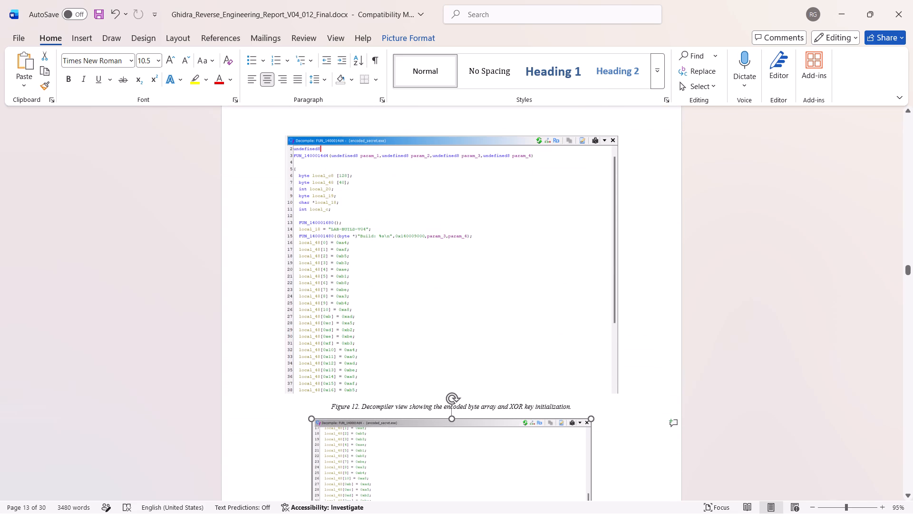
click(598, 352)
drag(617, 392, 602, 378)
scroll(654, 421, down, 4)
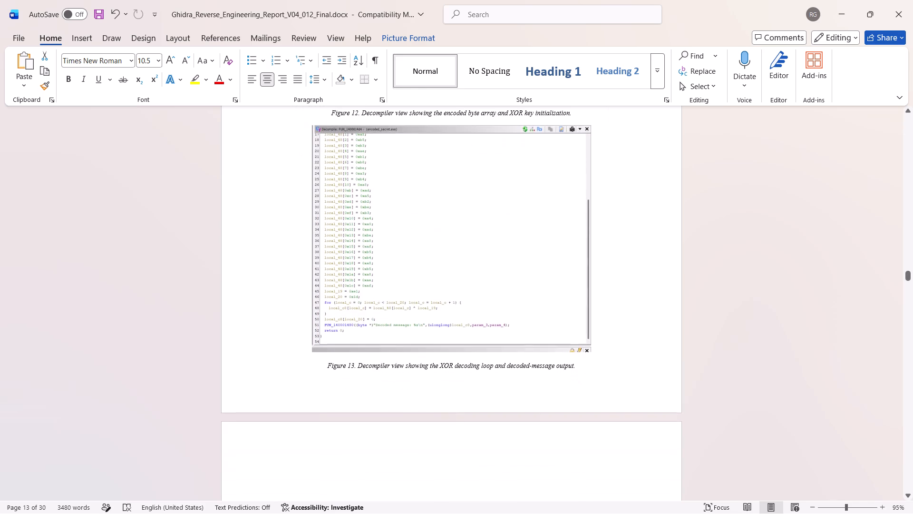
Widen the Figure 13 decompiler screenshot to nearly match the width of Figure 12, keeping its height.
scroll(654, 421, up, 3)
click(454, 369)
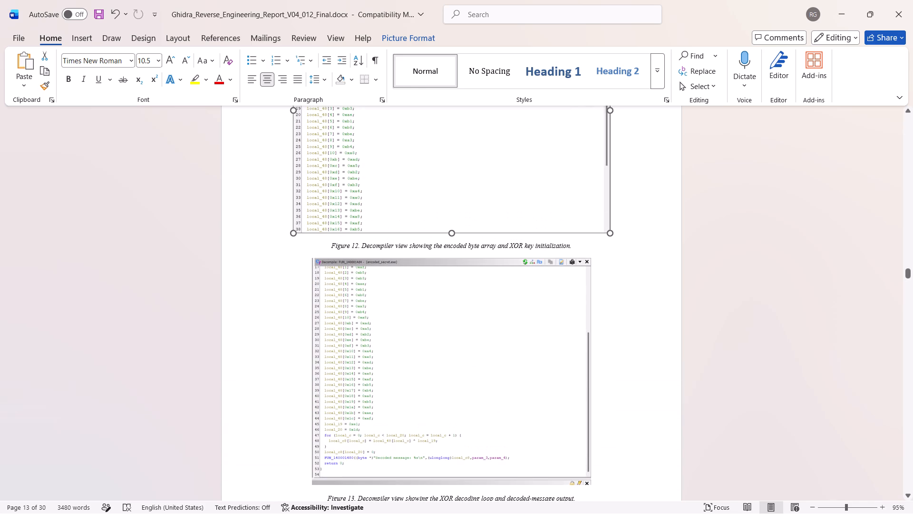
drag(307, 371, 284, 371)
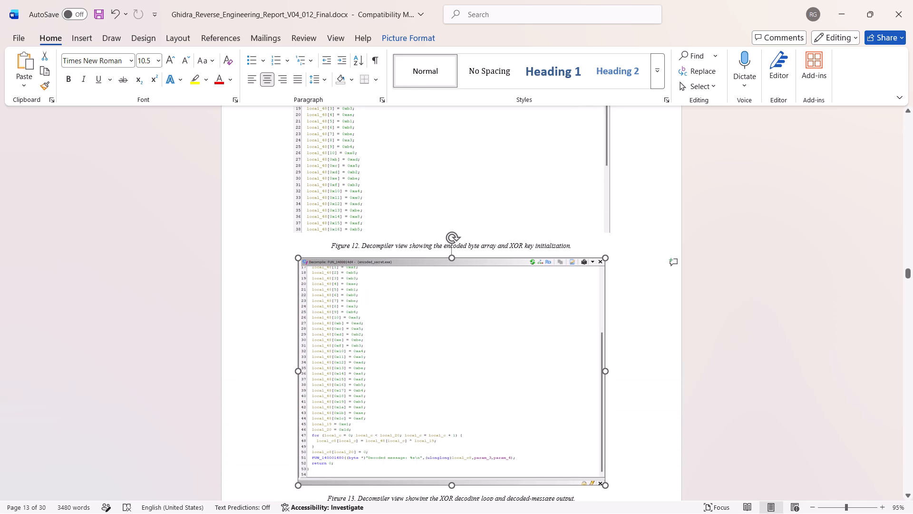
drag(284, 371, 278, 370)
click(613, 402)
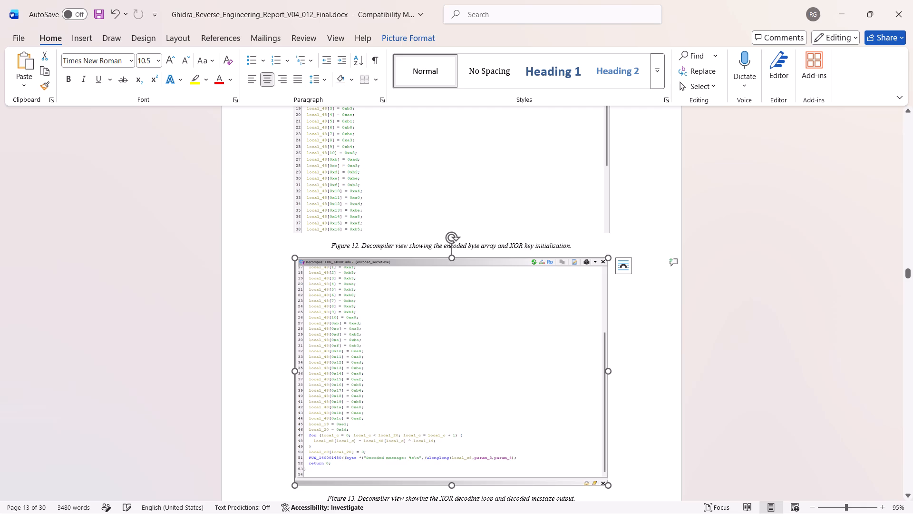
Delete the blank page between the Figure 13 caption and the 3.3 encoded_secret_packed.exe heading.
scroll(641, 414, down, 8)
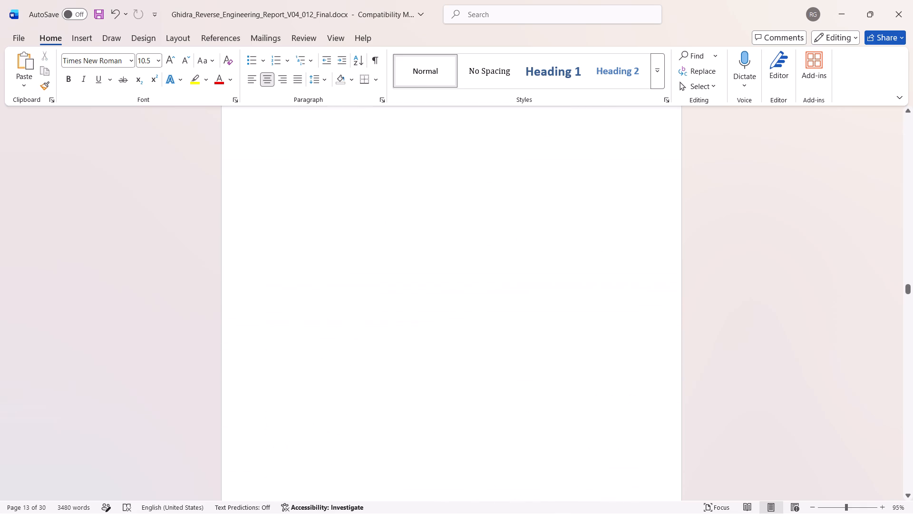
drag(268, 164, 278, 309)
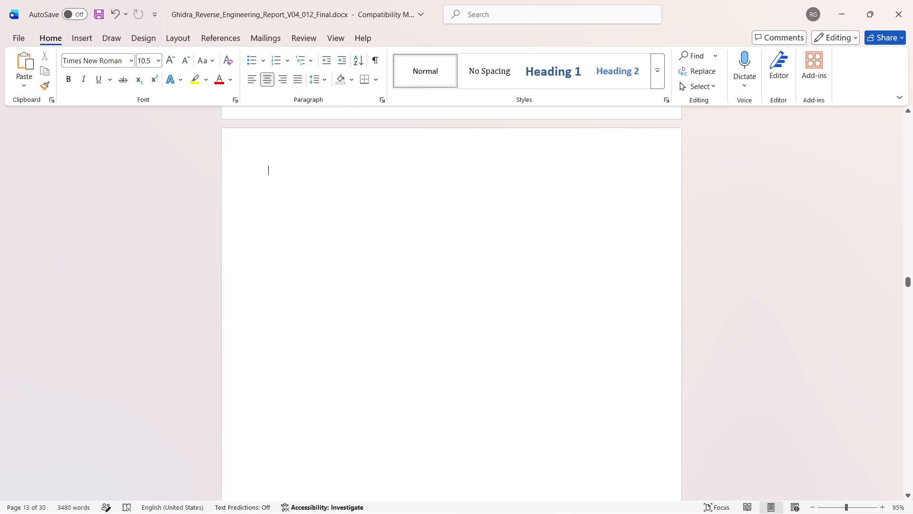
drag(278, 309, 274, 330)
key(BackSpace)
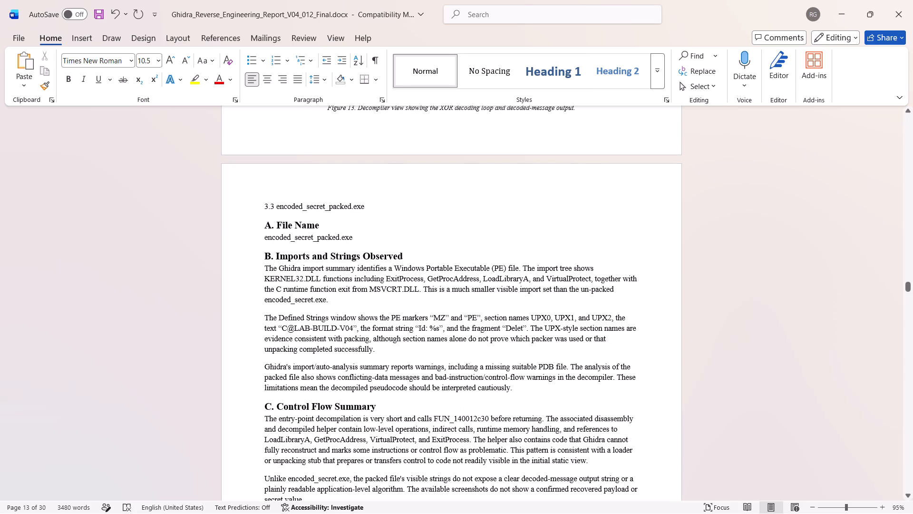
Format the heading "3.3 encoded_secret_packed.exe" as 16 pt bold.
scroll(399, 281, up, 2)
drag(373, 299, 296, 297)
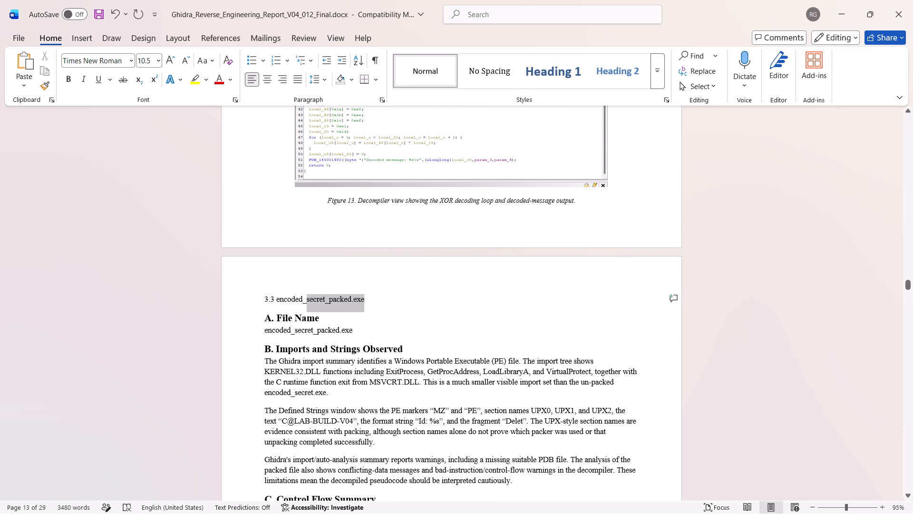
drag(296, 297, 262, 297)
triple_click(169, 59)
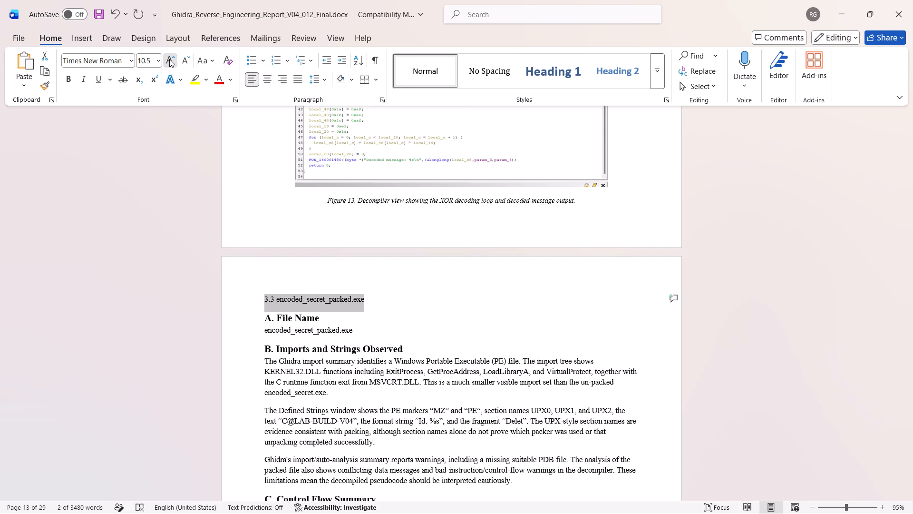
double_click(169, 59)
click(185, 62)
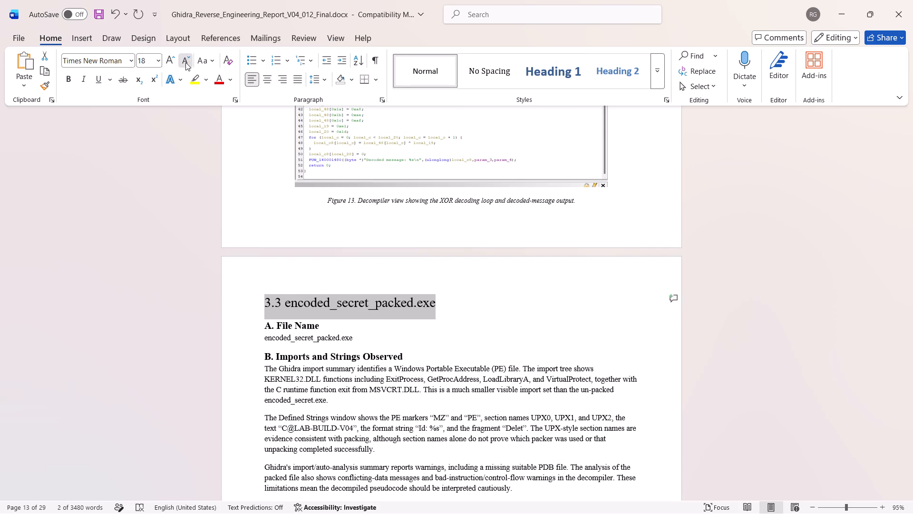
click(73, 79)
click(496, 297)
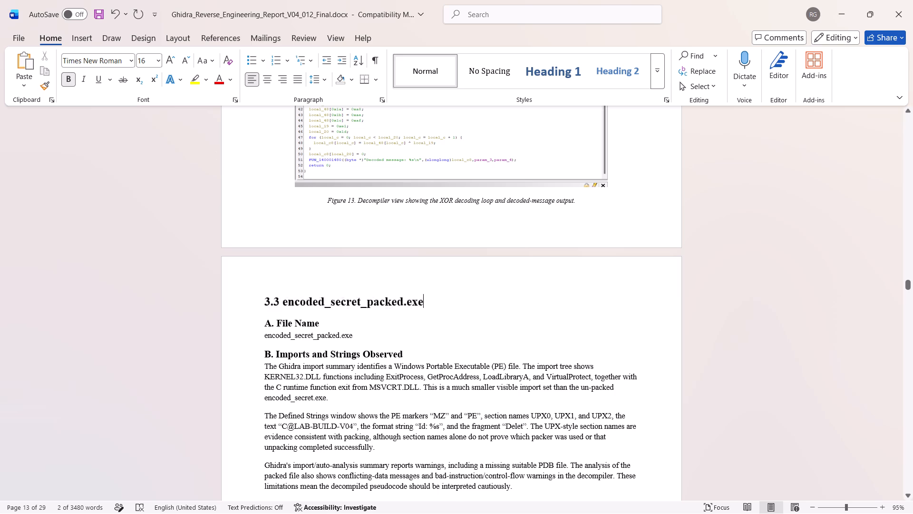
scroll(496, 297, down, 4)
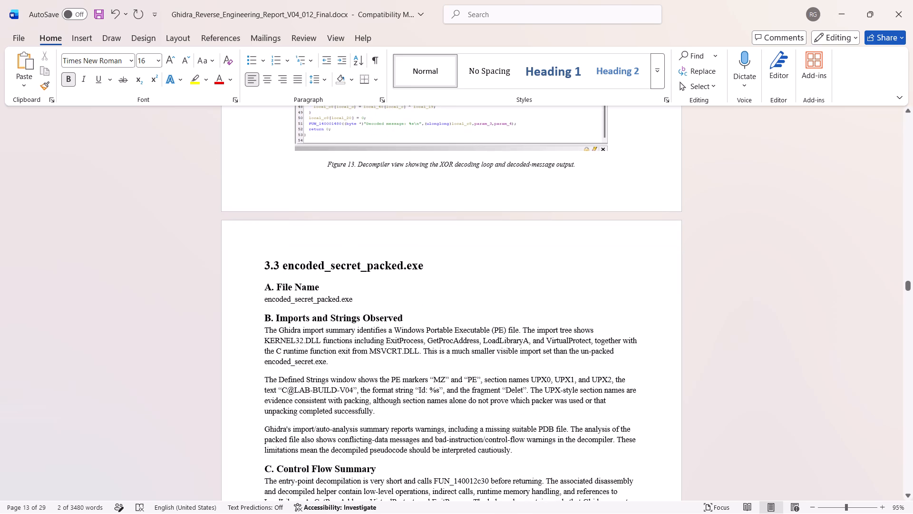
scroll(496, 297, down, 4)
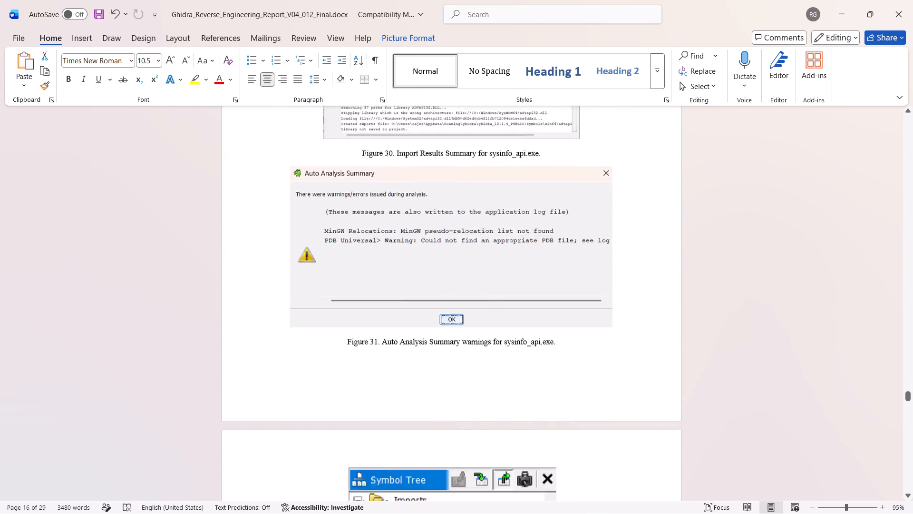
scroll(621, 420, down, 6)
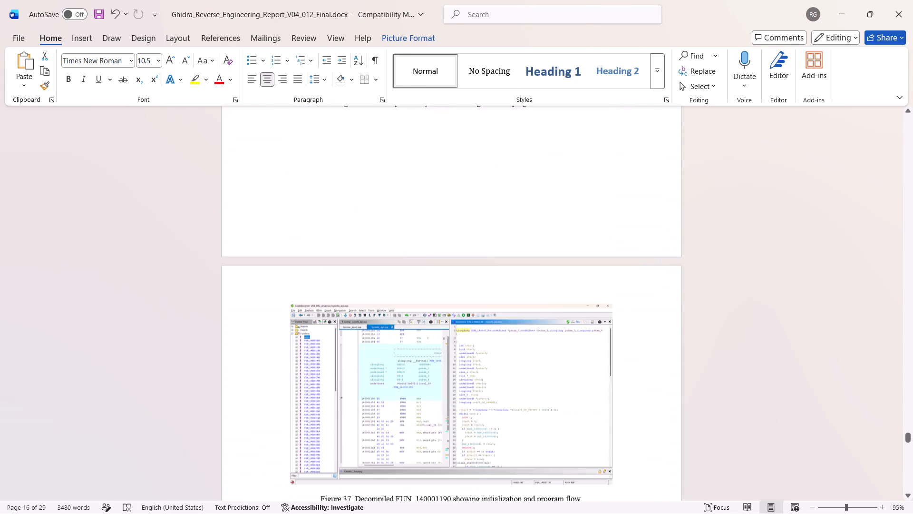
scroll(621, 420, down, 3)
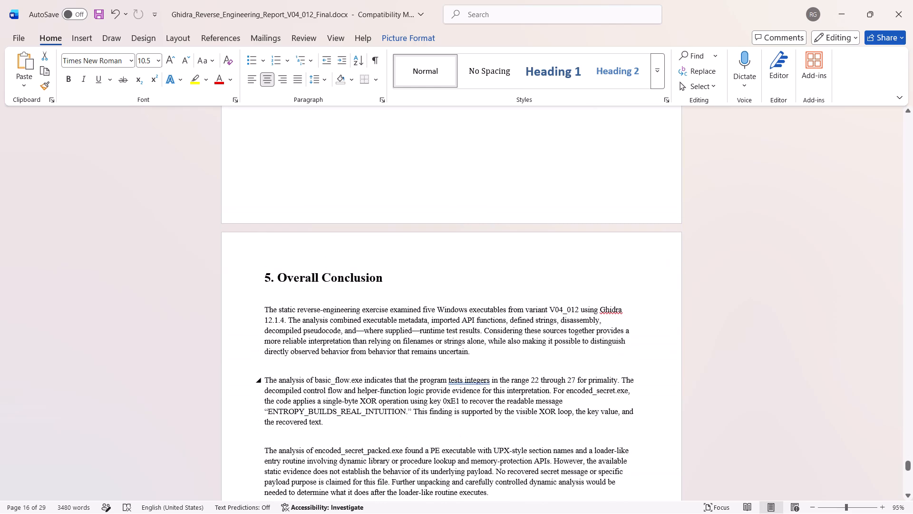
scroll(621, 420, down, 1)
scroll(621, 420, up, 7)
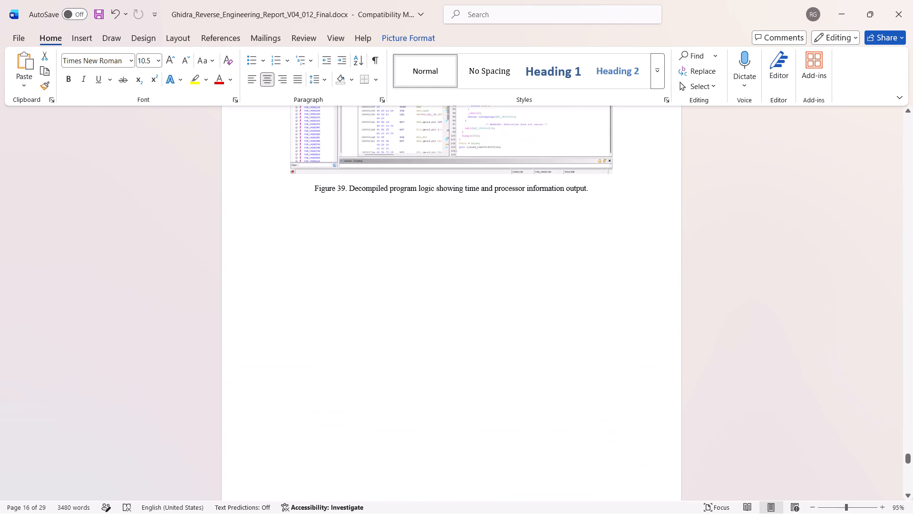
scroll(621, 420, up, 5)
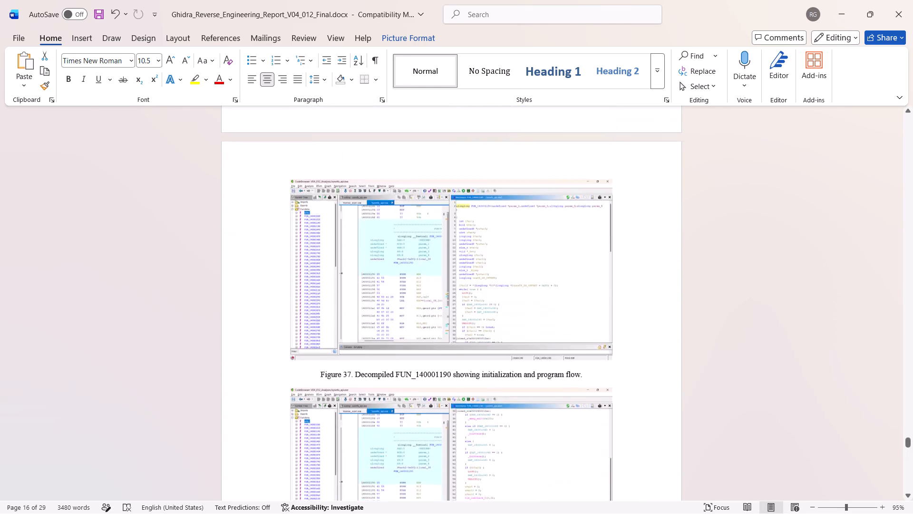
scroll(621, 420, up, 6)
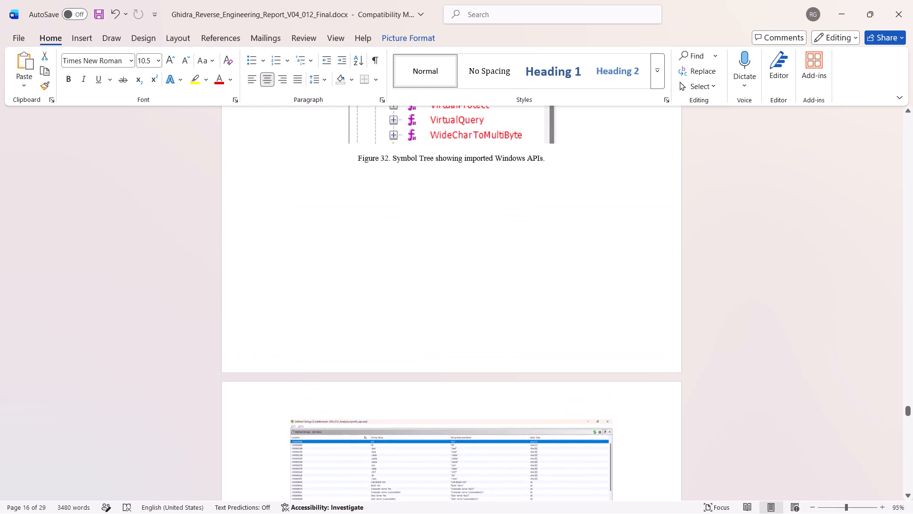
scroll(621, 420, up, 4)
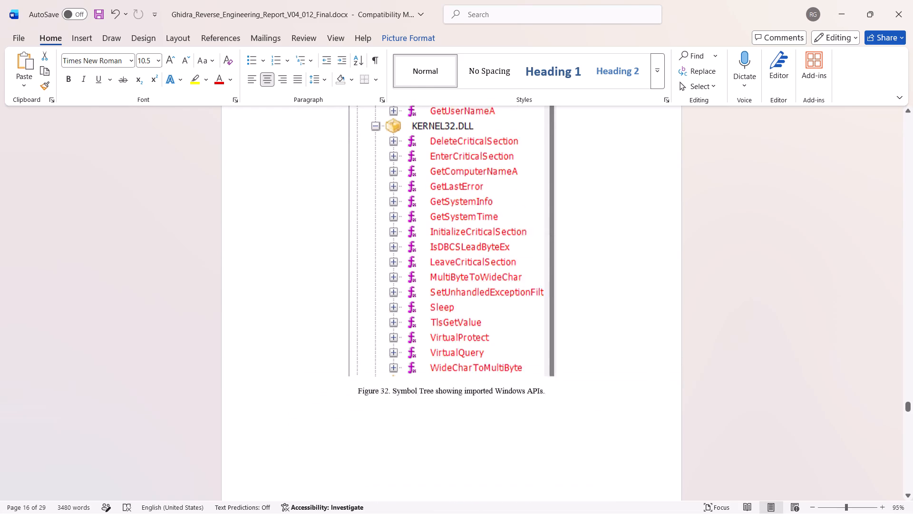
scroll(621, 420, up, 2)
Enlarge the Figure 33 Defined Strings screenshot proportionally to the full width of the page text.
scroll(621, 420, down, 2)
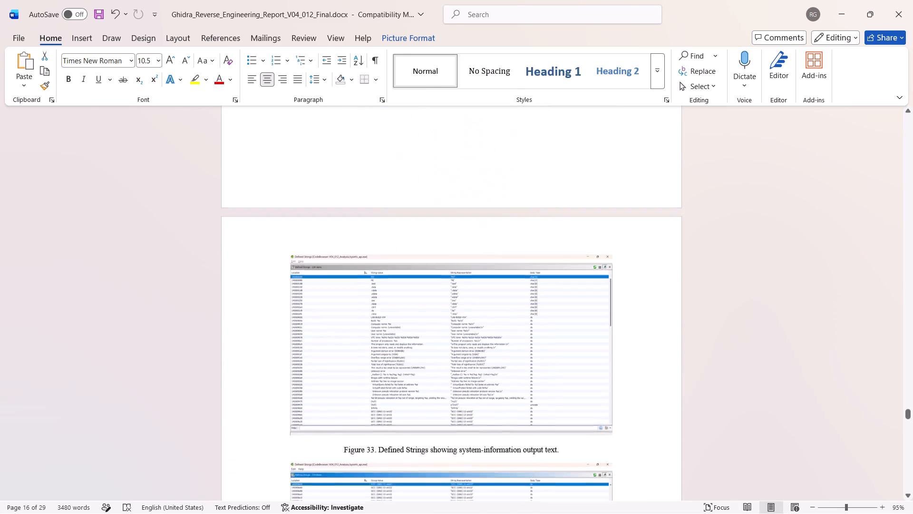
scroll(621, 420, down, 2)
click(592, 225)
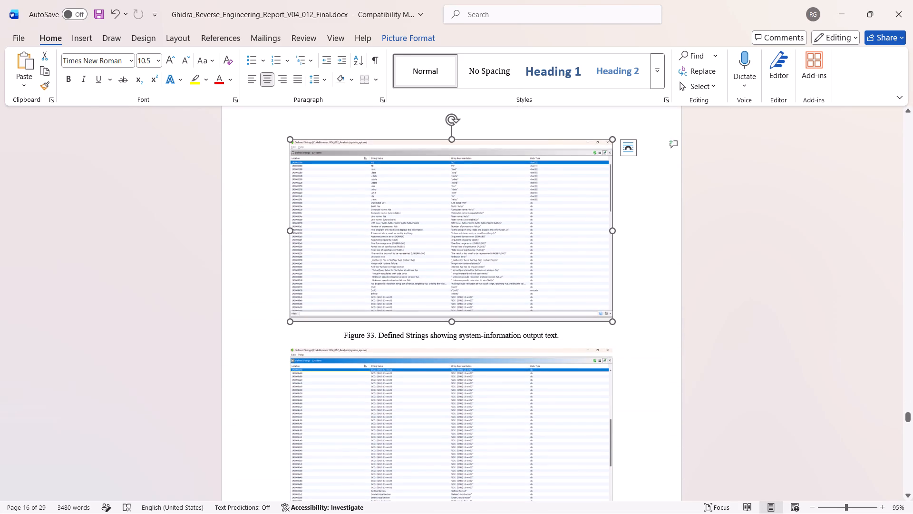
drag(613, 324, 617, 346)
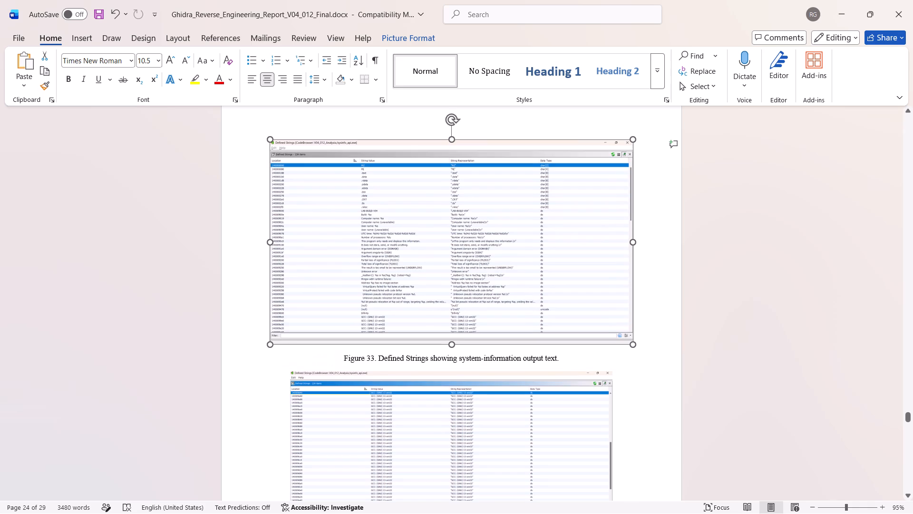
drag(617, 346, 624, 351)
Enlarge the Figure 34 Defined Strings screenshot proportionally to nearly match Figure 33's width, keeping both figures on one page.
scroll(570, 384, down, 3)
click(545, 282)
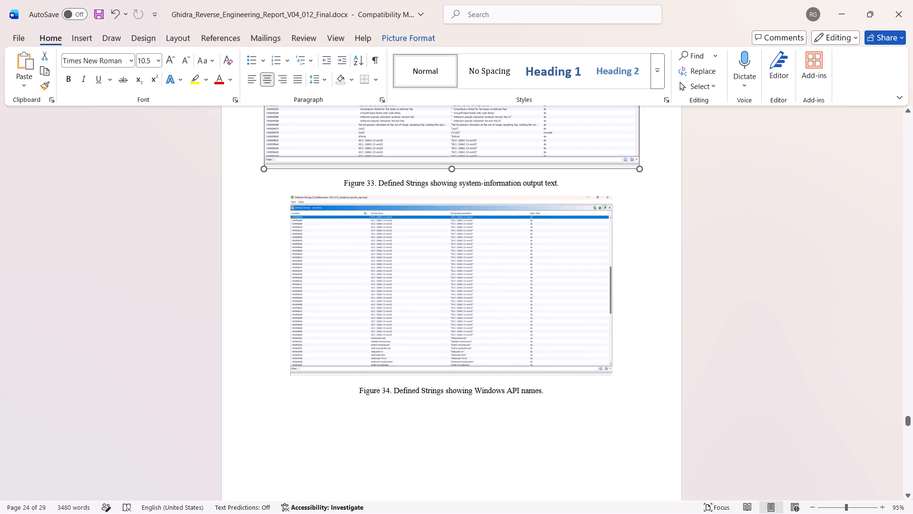
click(539, 291)
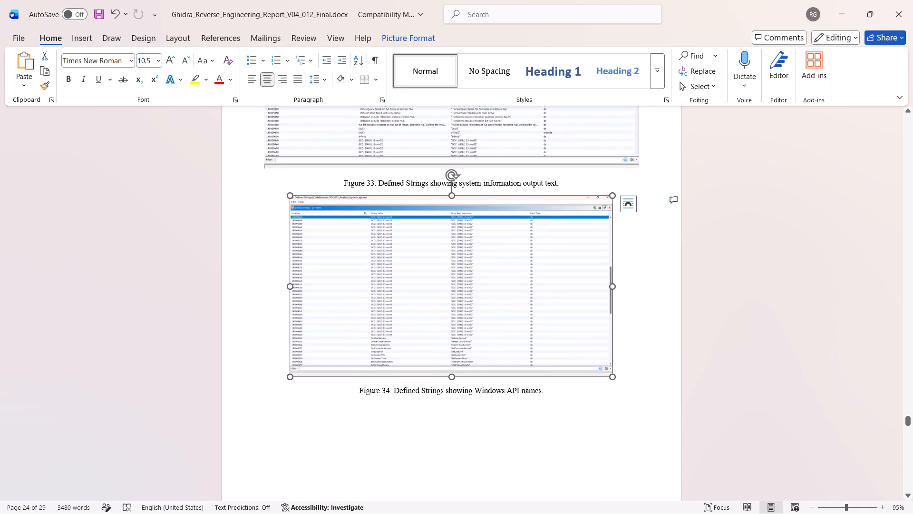
drag(612, 376, 649, 394)
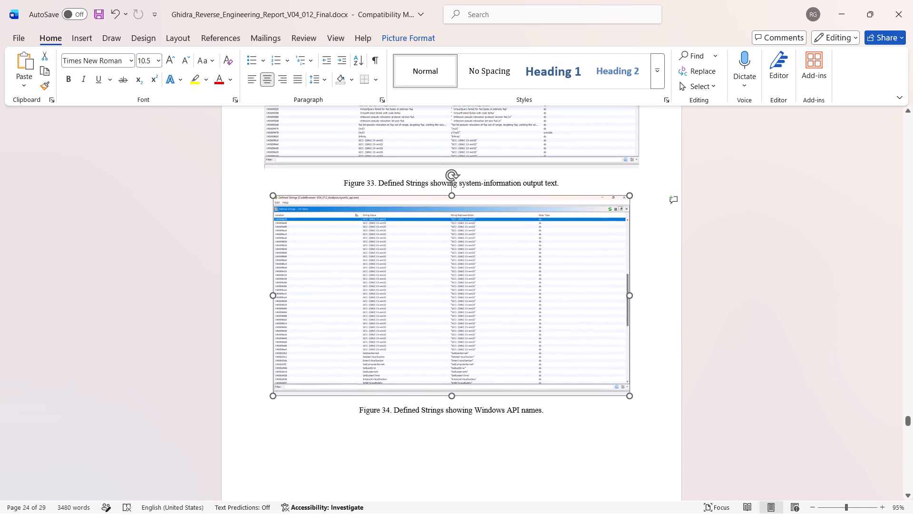
drag(649, 394, 660, 397)
Enlarge the Figure 35 Defined Strings screenshot proportionally to about the full width of the page text.
scroll(593, 439, down, 2)
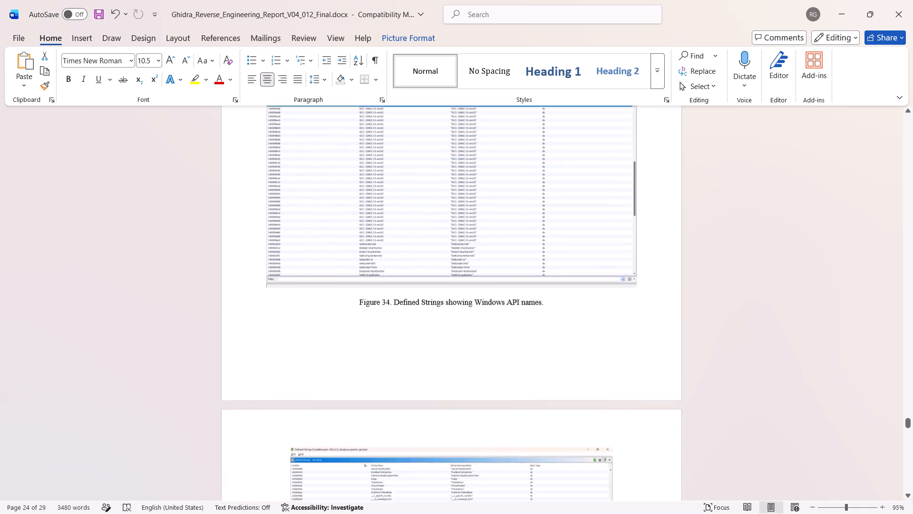
scroll(593, 439, down, 3)
click(558, 291)
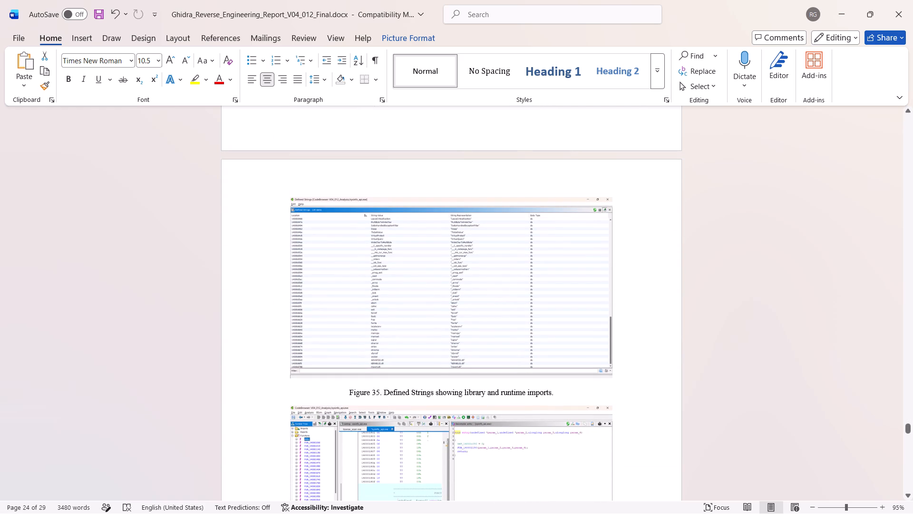
drag(612, 380, 621, 389)
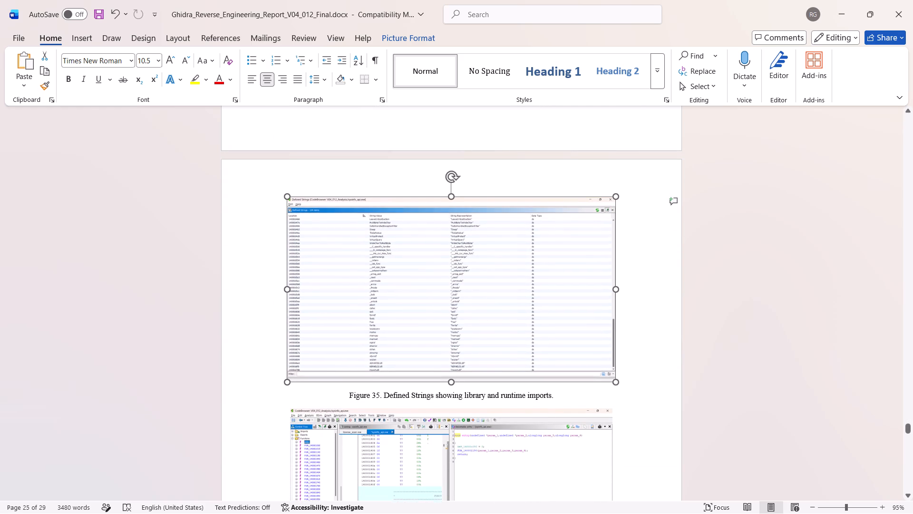
drag(621, 389, 648, 410)
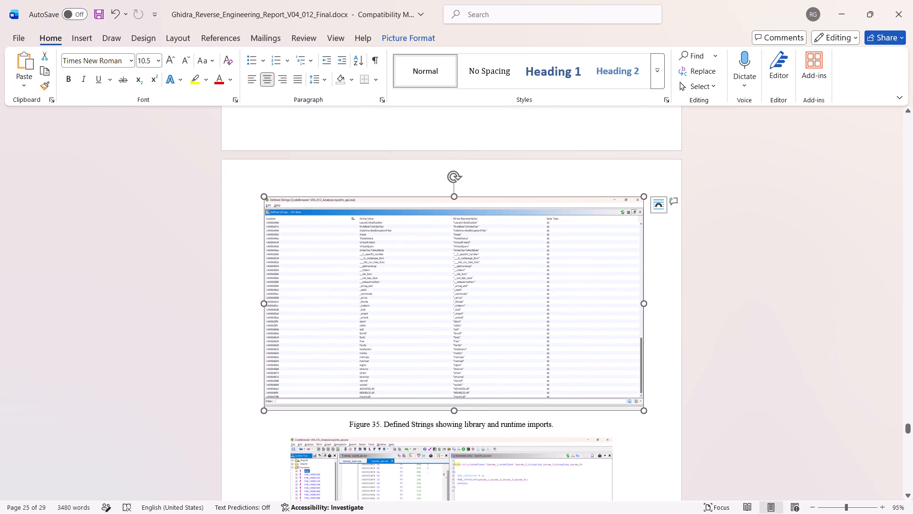
Enlarge the Figure 36 decompiled entry function screenshot proportionally, keeping it on the same page as Figure 35.
scroll(524, 445, down, 3)
click(505, 370)
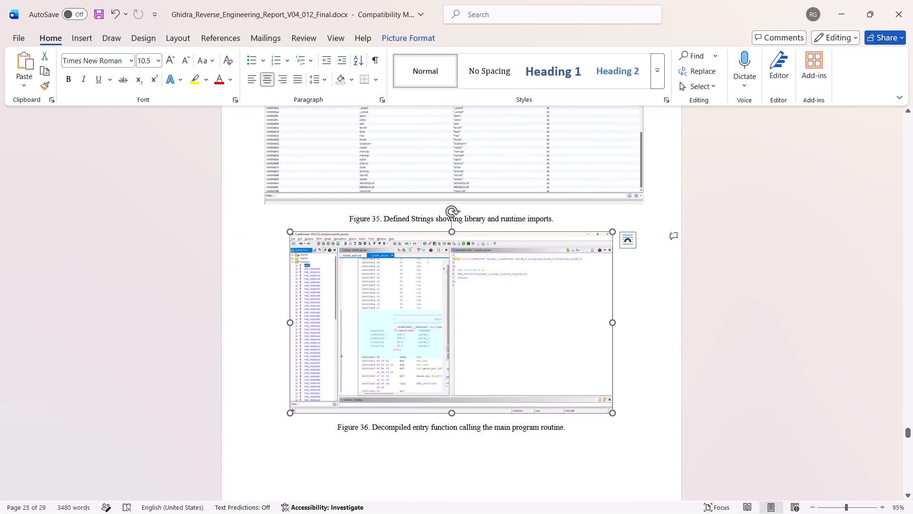
click(571, 376)
drag(612, 414, 671, 435)
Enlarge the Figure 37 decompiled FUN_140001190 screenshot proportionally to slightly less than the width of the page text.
scroll(561, 474, down, 3)
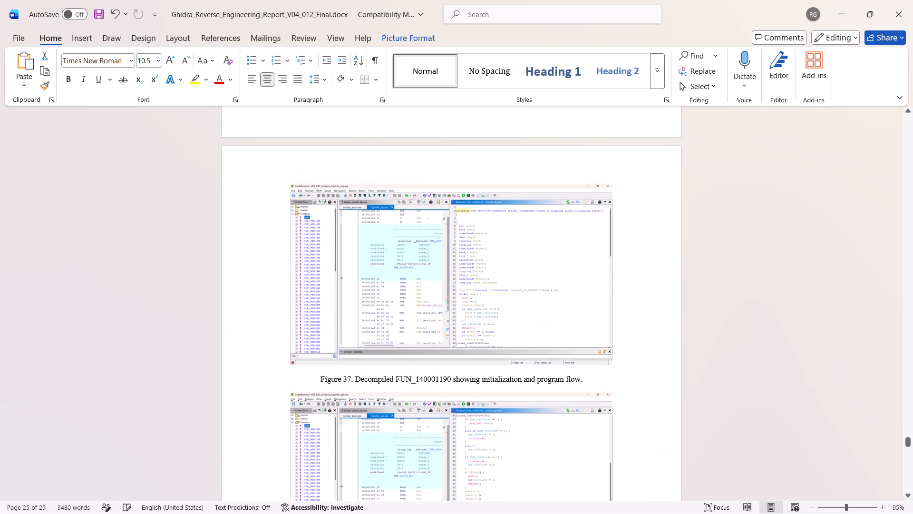
scroll(561, 474, down, 1)
click(506, 351)
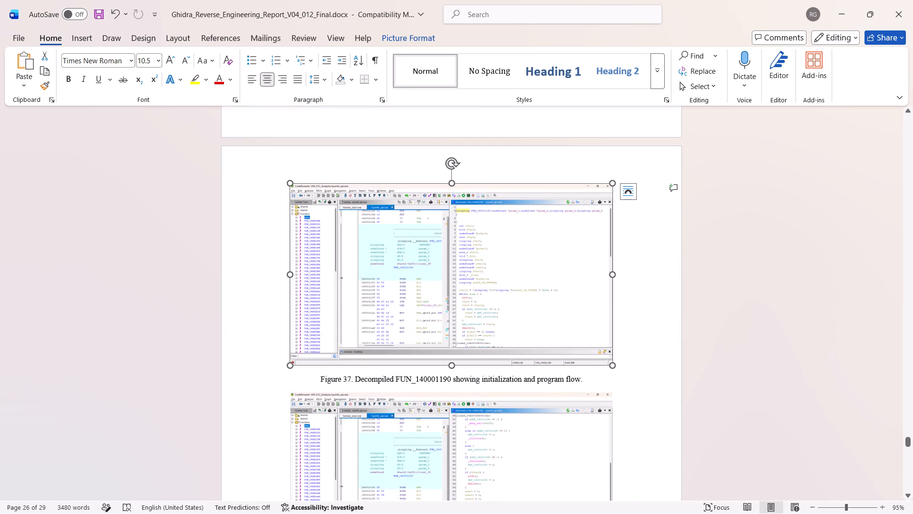
click(616, 369)
click(587, 350)
drag(611, 363, 641, 384)
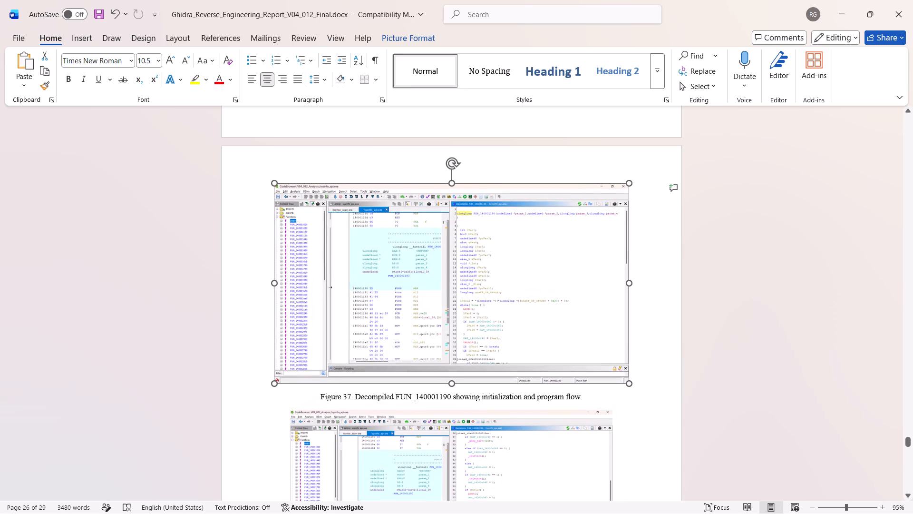
drag(641, 384, 642, 384)
Enlarge the Figure 38 decompiled FUN_1400014d4 screenshot proportionally to nearly the page text width, keeping it on Figure 37's page.
scroll(581, 421, down, 2)
click(550, 367)
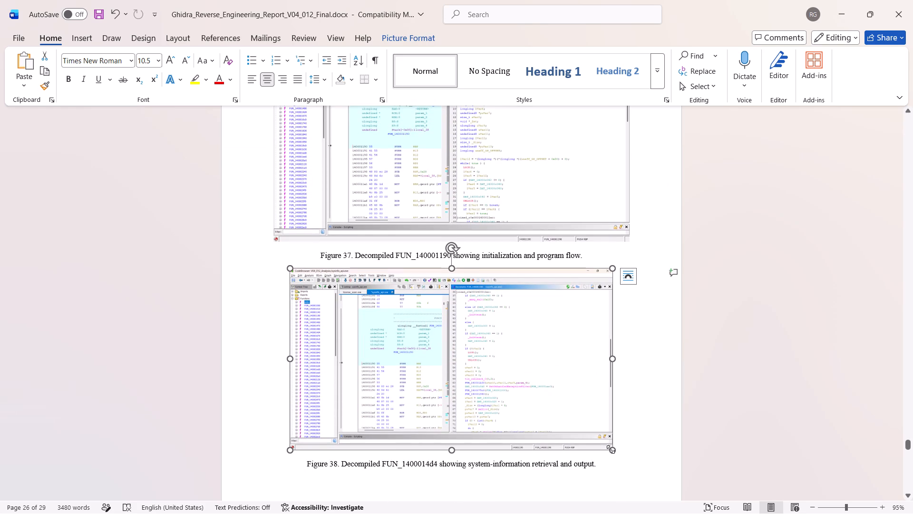
drag(611, 449, 641, 473)
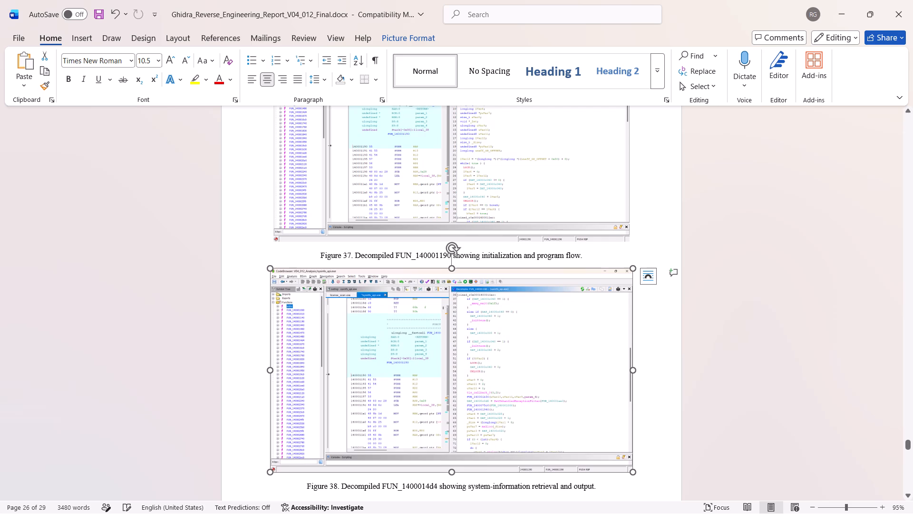
scroll(592, 426, down, 4)
click(696, 410)
Enlarge the Figure 39 decompiled program logic screenshot proportionally to about the same width as Figure 38.
scroll(696, 410, down, 2)
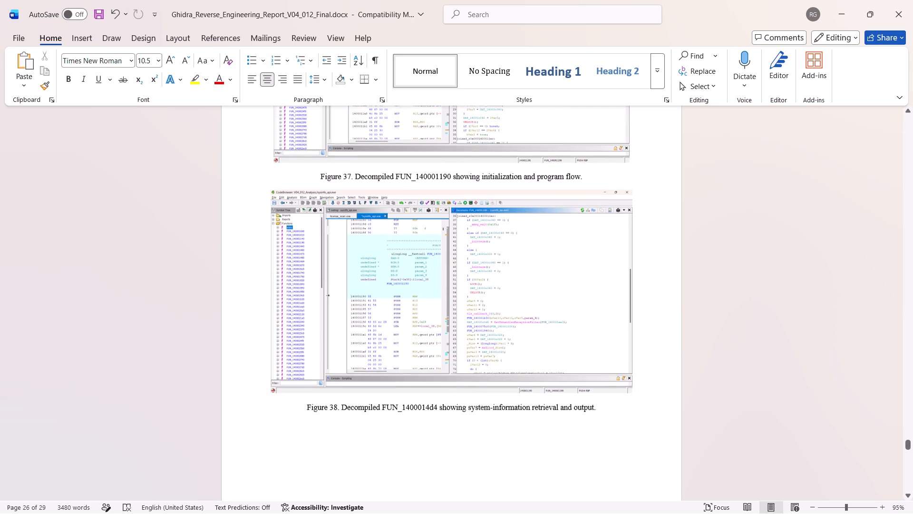
scroll(696, 410, down, 6)
scroll(696, 410, up, 2)
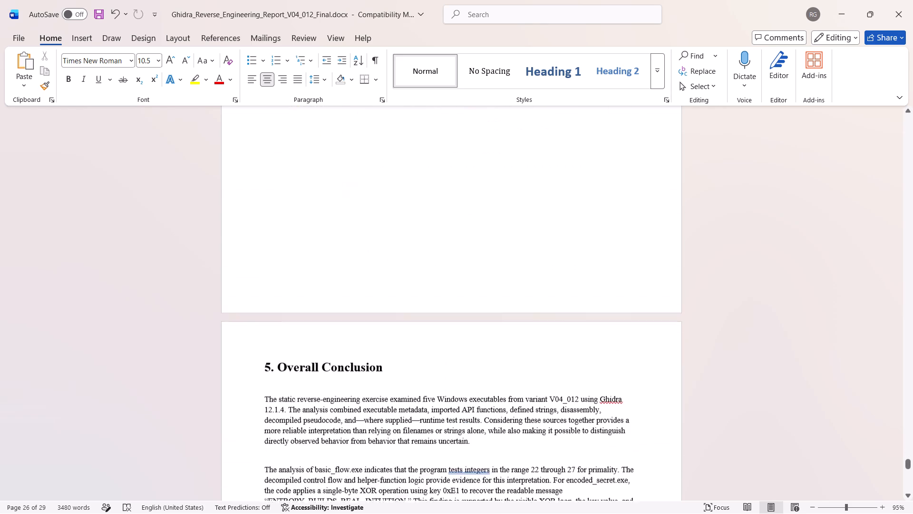
scroll(696, 410, up, 4)
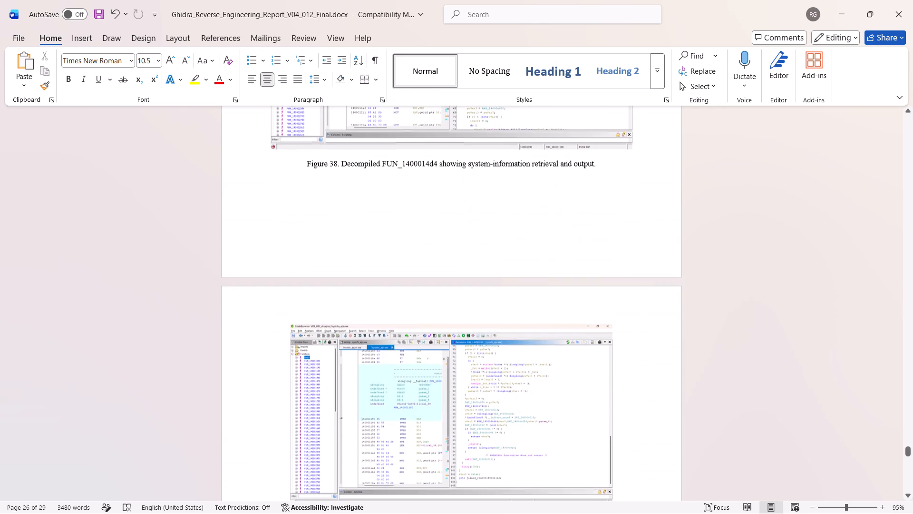
scroll(696, 410, up, 1)
click(531, 404)
scroll(657, 380, down, 1)
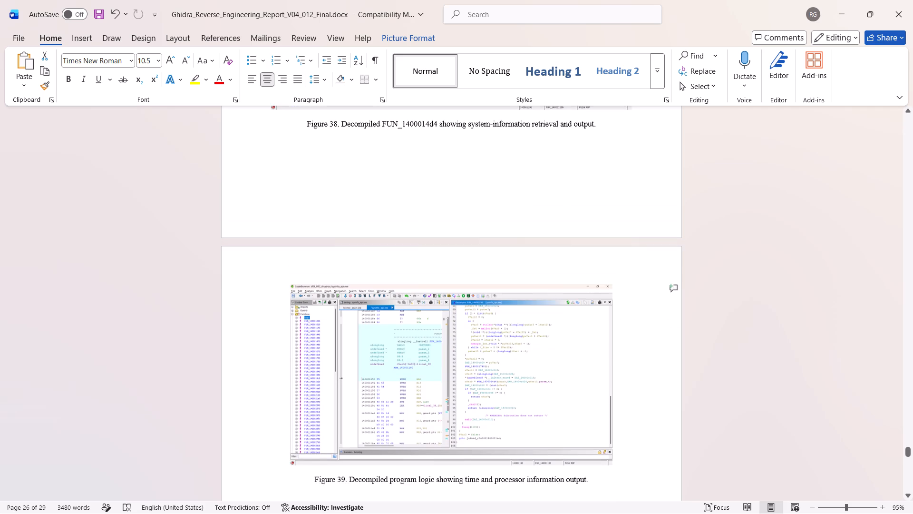
scroll(657, 380, down, 1)
drag(291, 434, 280, 447)
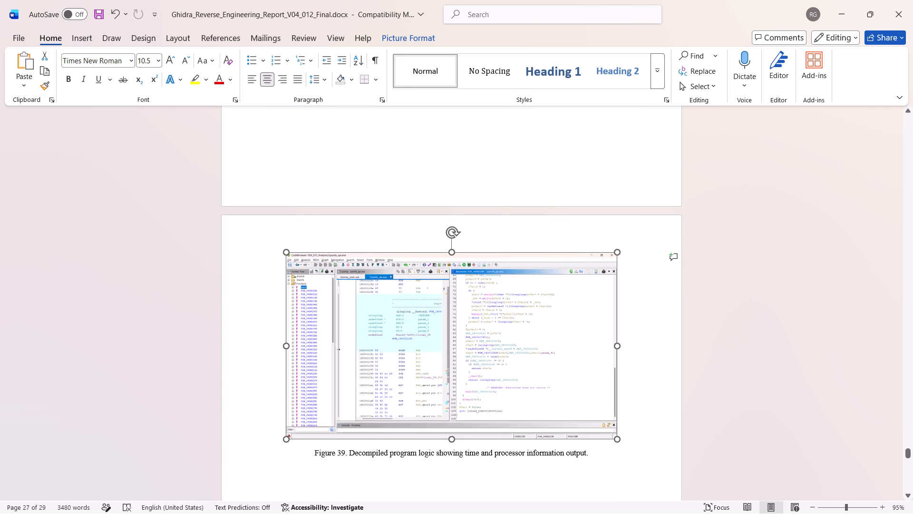
drag(280, 447, 270, 455)
scroll(616, 382, down, 6)
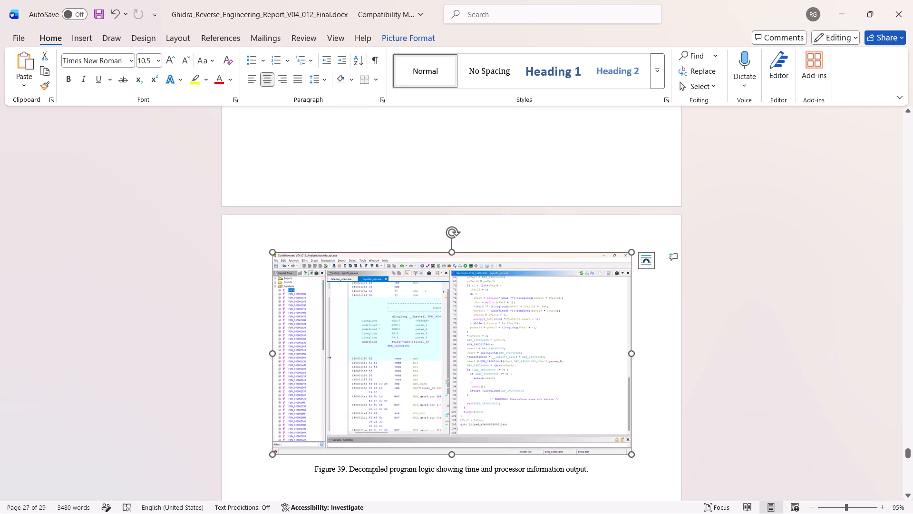
click(683, 407)
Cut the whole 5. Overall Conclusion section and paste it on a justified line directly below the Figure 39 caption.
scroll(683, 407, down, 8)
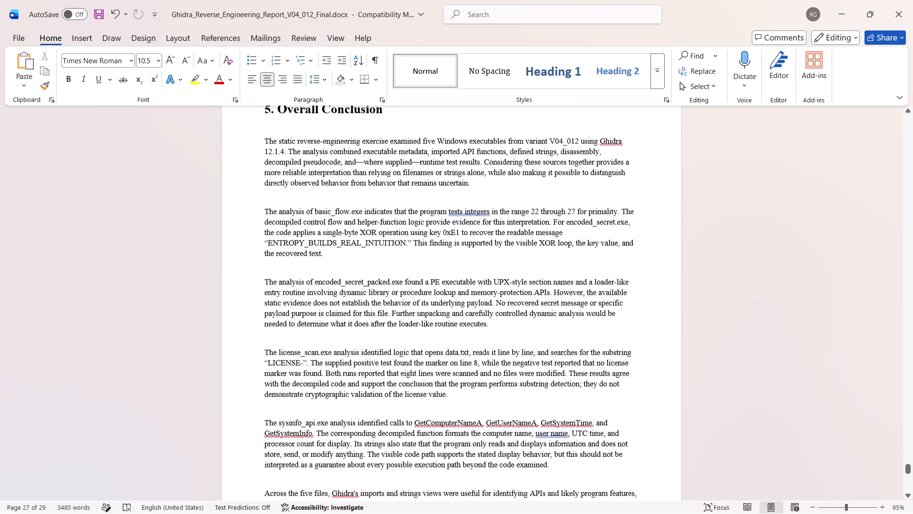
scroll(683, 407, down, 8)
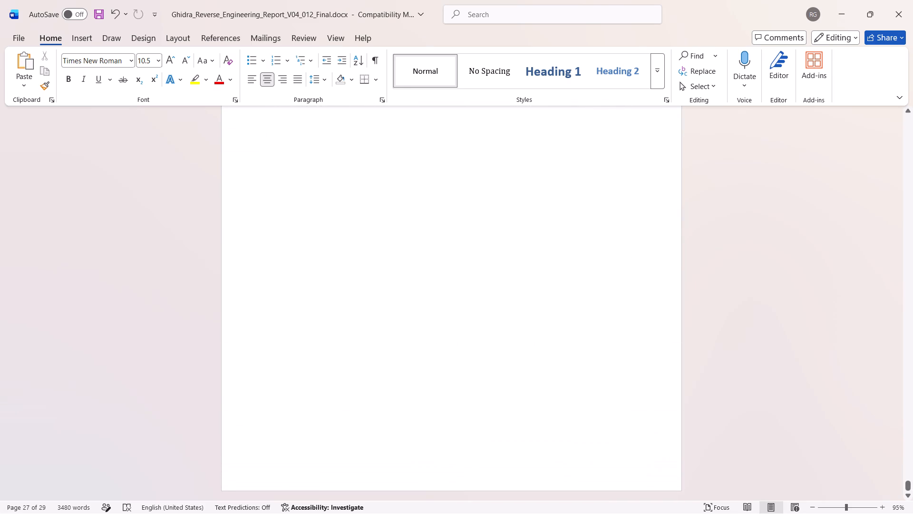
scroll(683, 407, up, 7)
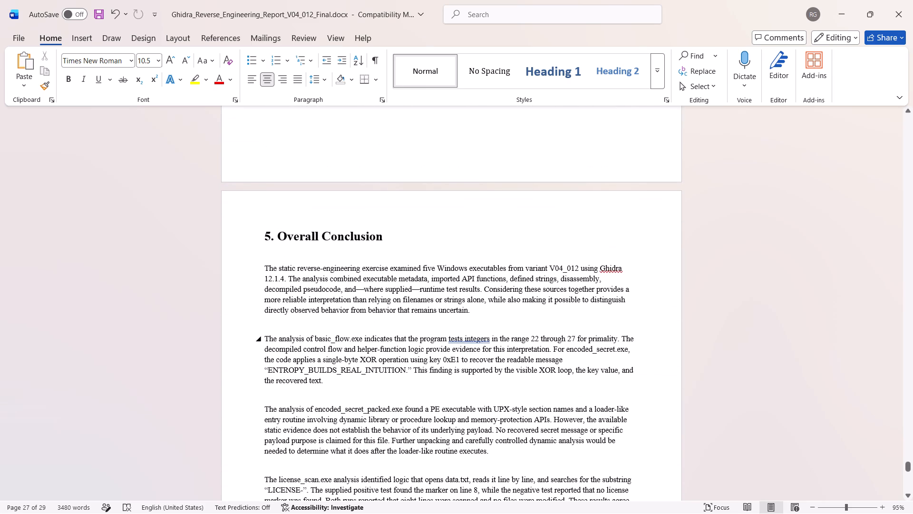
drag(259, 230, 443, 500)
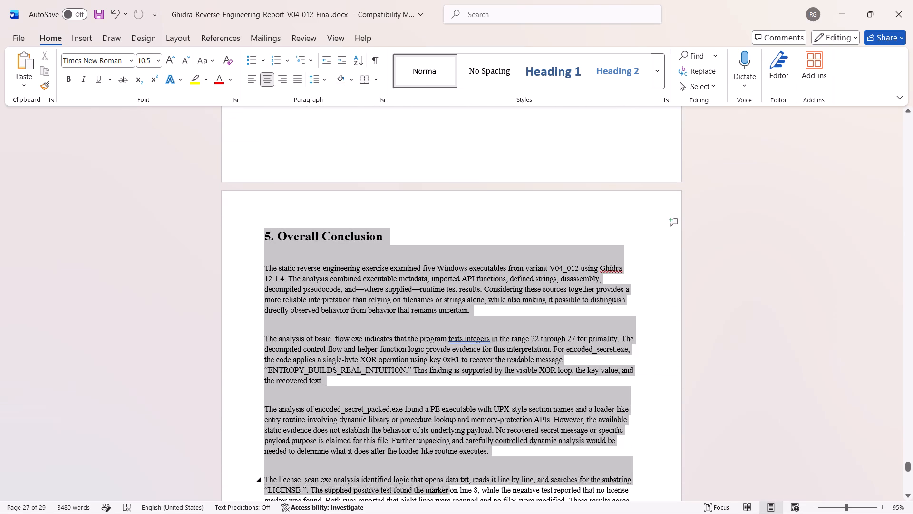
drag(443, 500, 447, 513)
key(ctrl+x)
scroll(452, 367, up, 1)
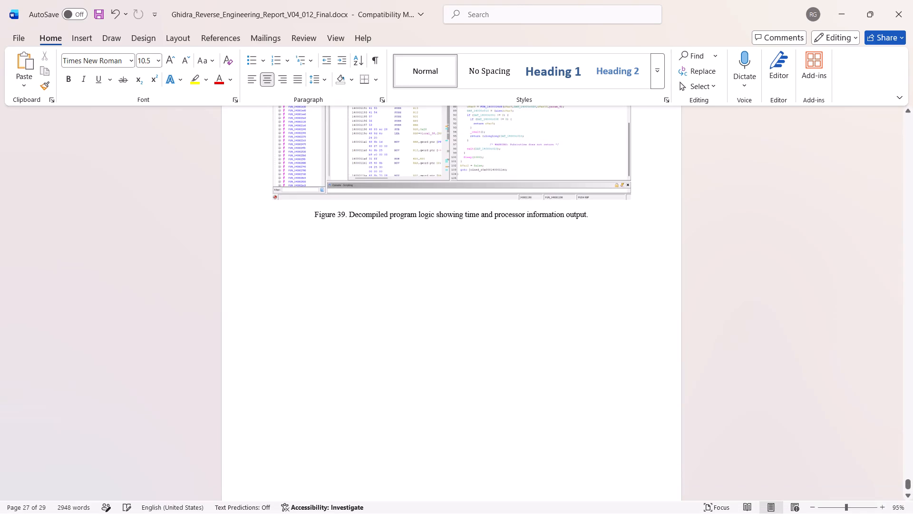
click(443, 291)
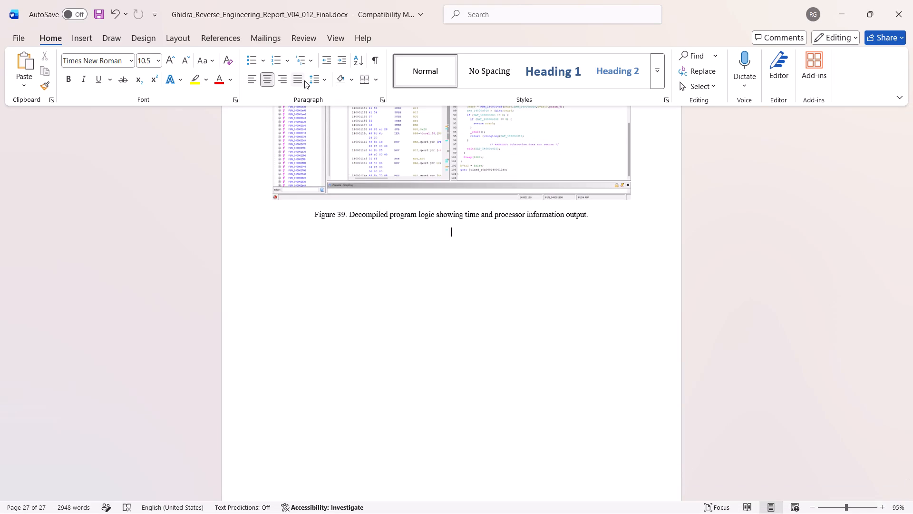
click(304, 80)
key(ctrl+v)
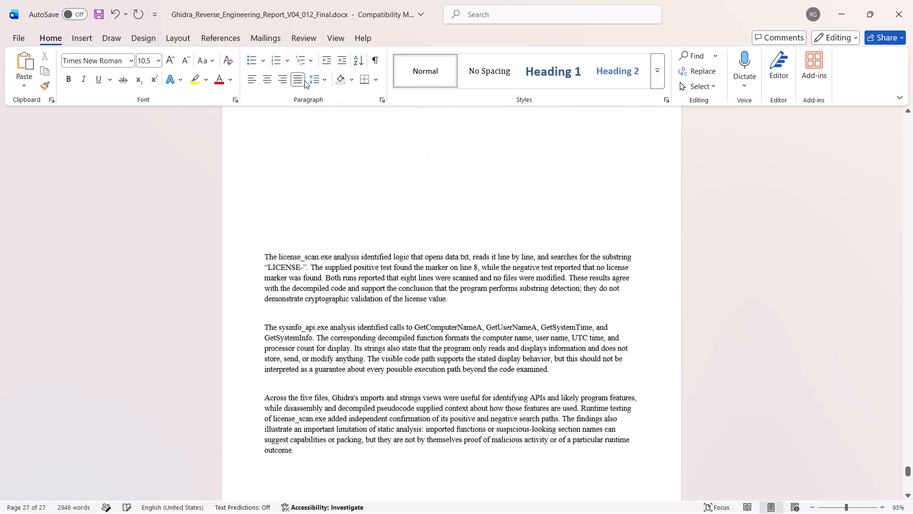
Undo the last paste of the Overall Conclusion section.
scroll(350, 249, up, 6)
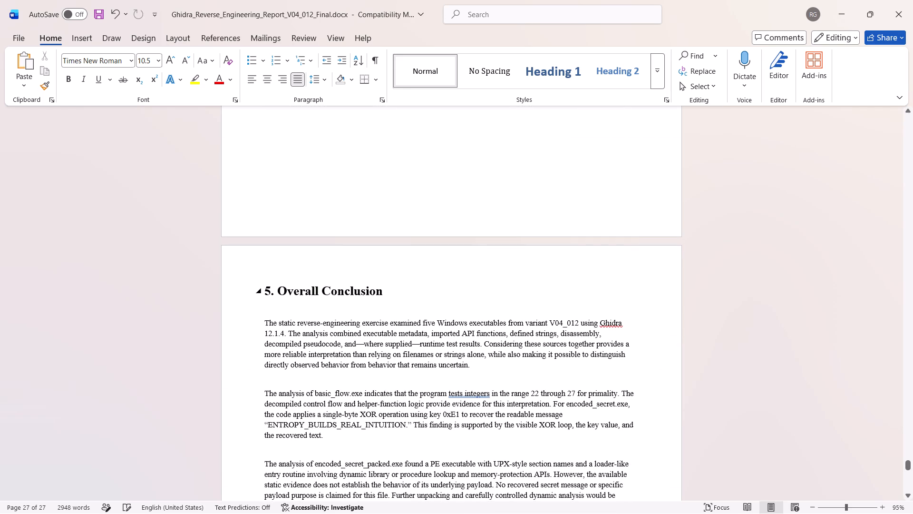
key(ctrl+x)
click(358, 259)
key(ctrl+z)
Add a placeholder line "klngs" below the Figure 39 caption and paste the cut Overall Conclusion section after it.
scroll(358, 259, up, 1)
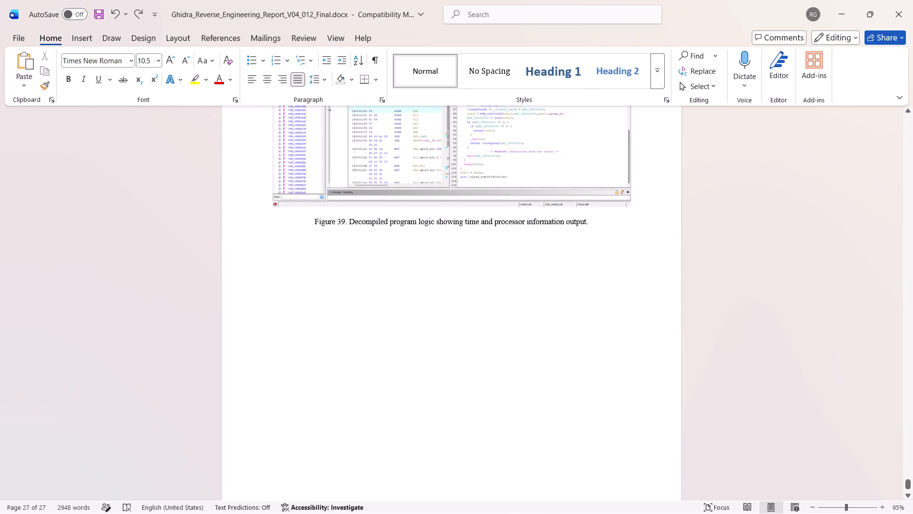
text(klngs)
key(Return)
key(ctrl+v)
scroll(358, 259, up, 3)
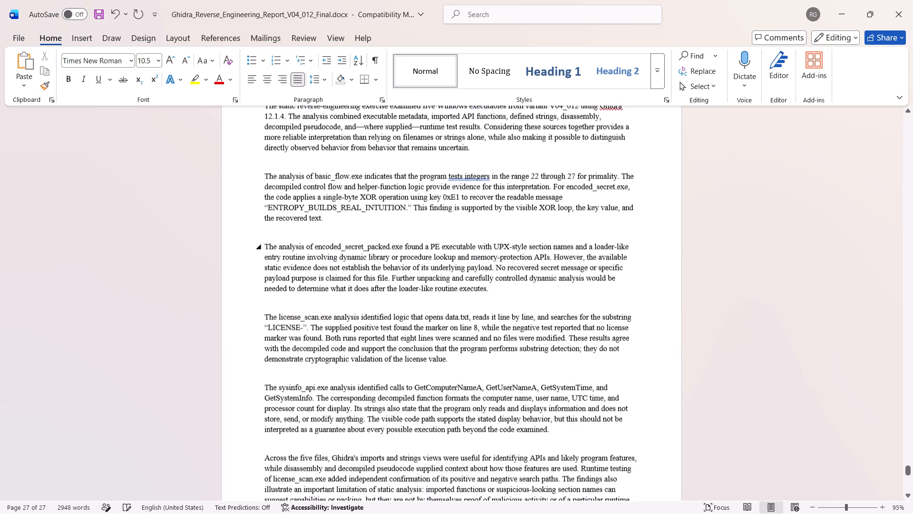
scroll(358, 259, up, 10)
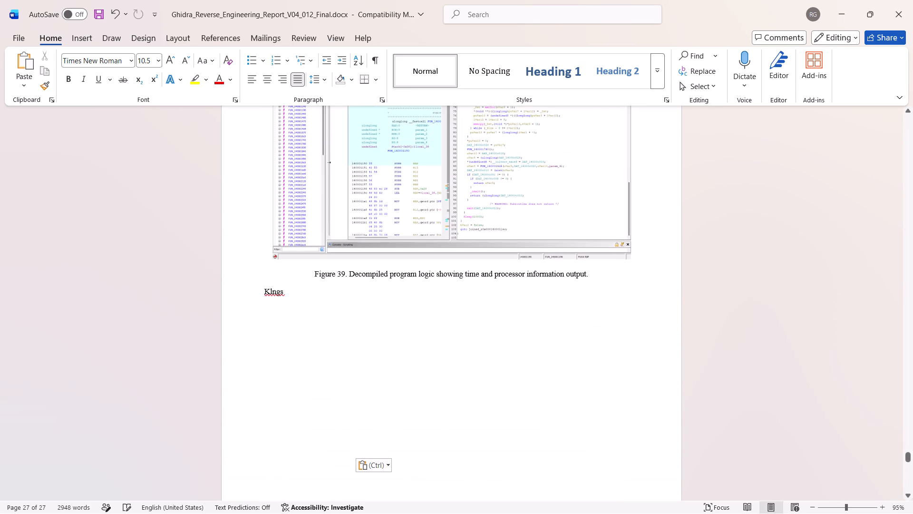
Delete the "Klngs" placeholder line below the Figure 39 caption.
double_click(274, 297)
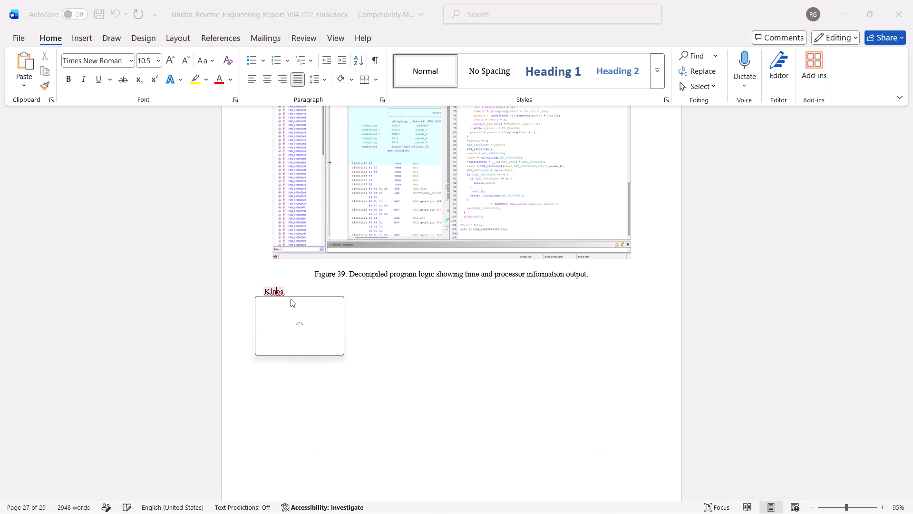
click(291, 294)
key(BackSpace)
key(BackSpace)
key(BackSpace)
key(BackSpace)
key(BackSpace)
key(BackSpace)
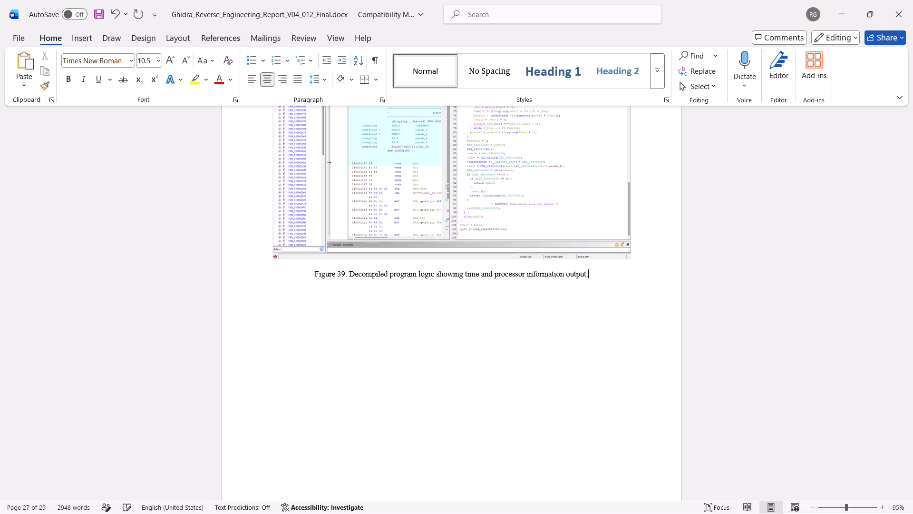
Bring the 5. Overall Conclusion heading up onto its own justified line directly below the Figure 39 caption.
key(Down)
scroll(291, 294, down, 1)
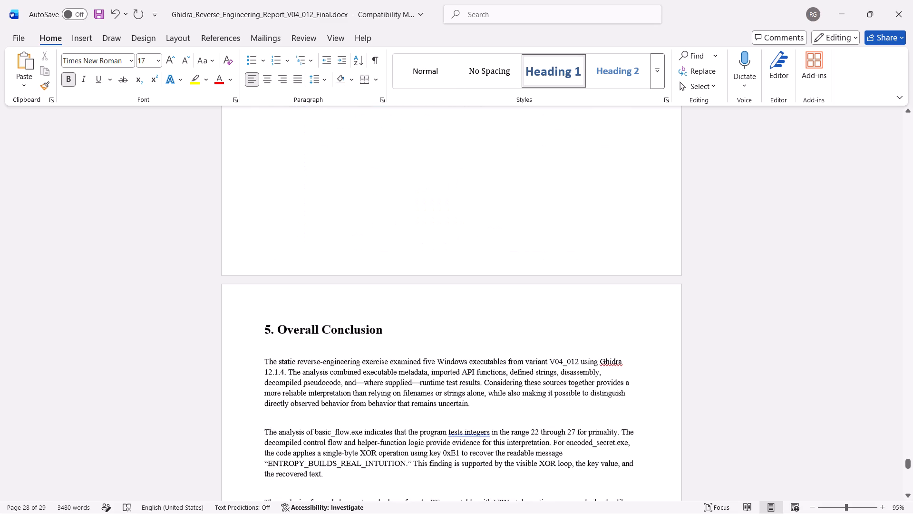
scroll(291, 294, down, 1)
click(276, 330)
click(258, 327)
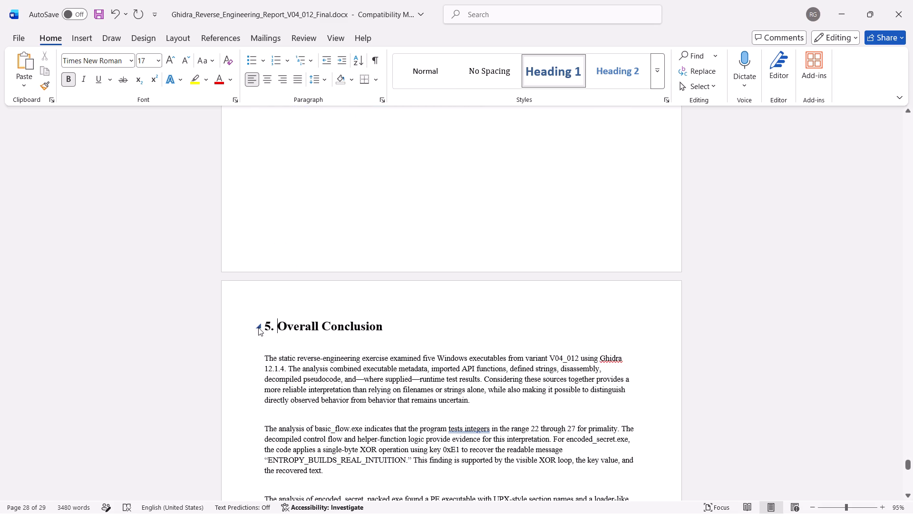
click(258, 327)
click(262, 327)
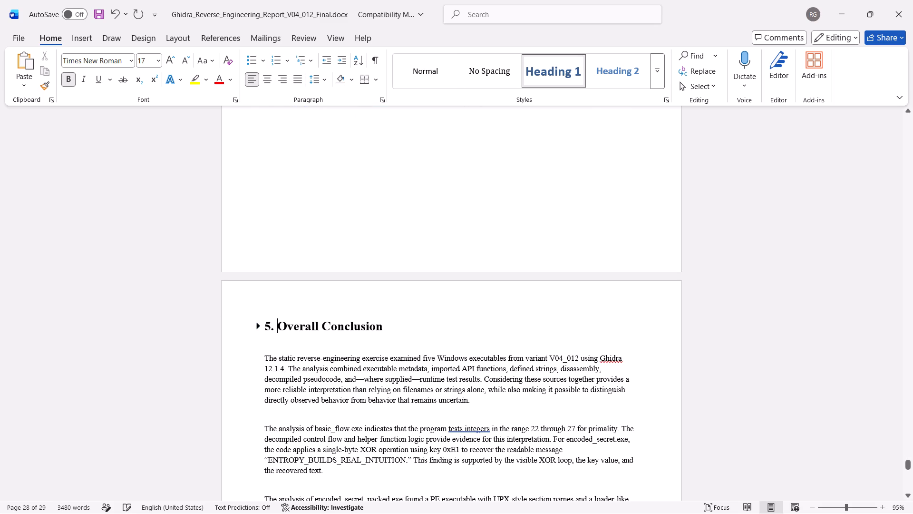
click(264, 327)
key(BackSpace)
key(BackSpace)
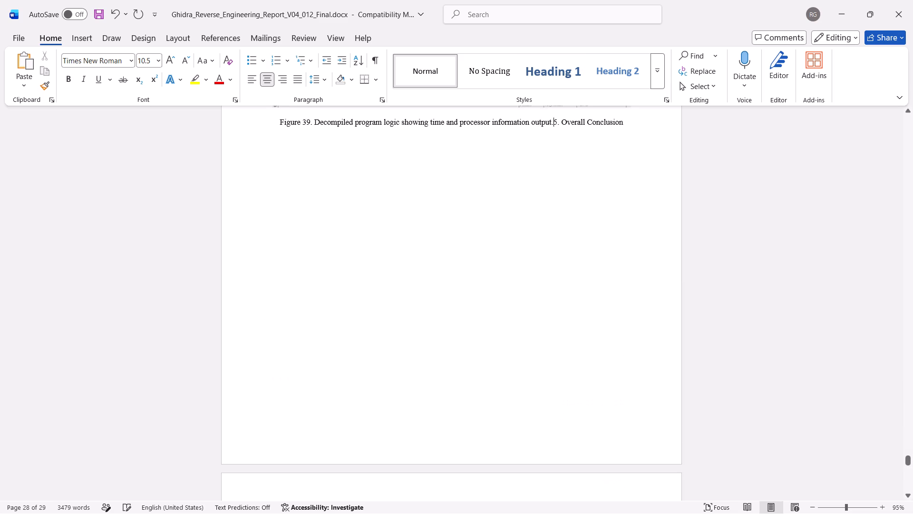
key(Return)
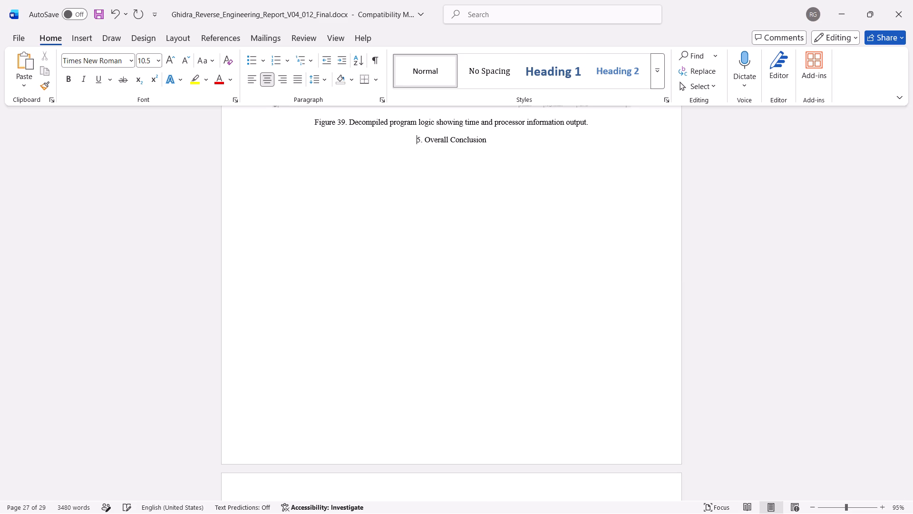
click(303, 85)
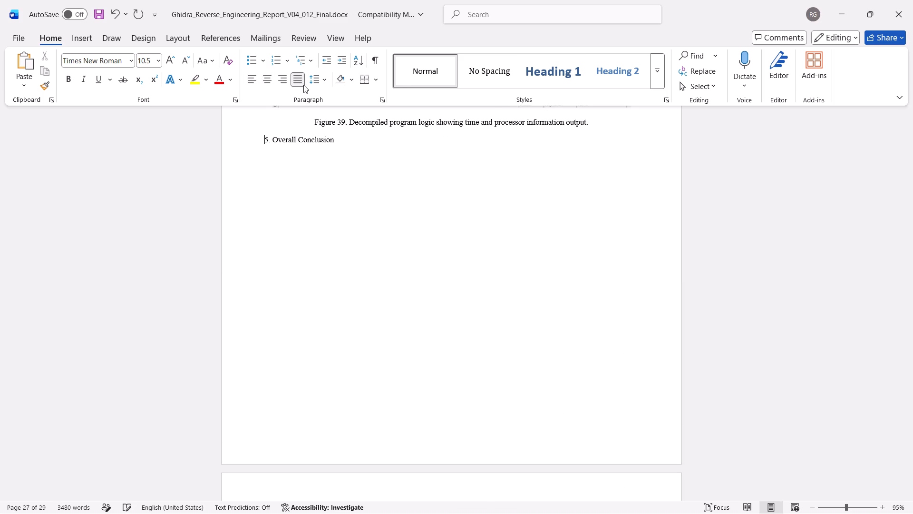
Pull the first two conclusion paragraphs up onto the Figure 39 page, each as its own justified paragraph below the 5. Overall Conclusion heading.
scroll(401, 238, down, 1)
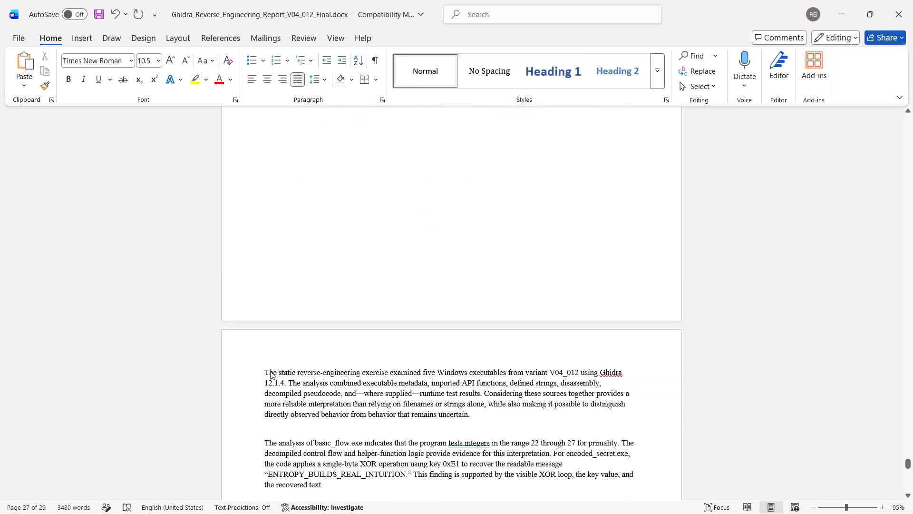
click(261, 375)
key(BackSpace)
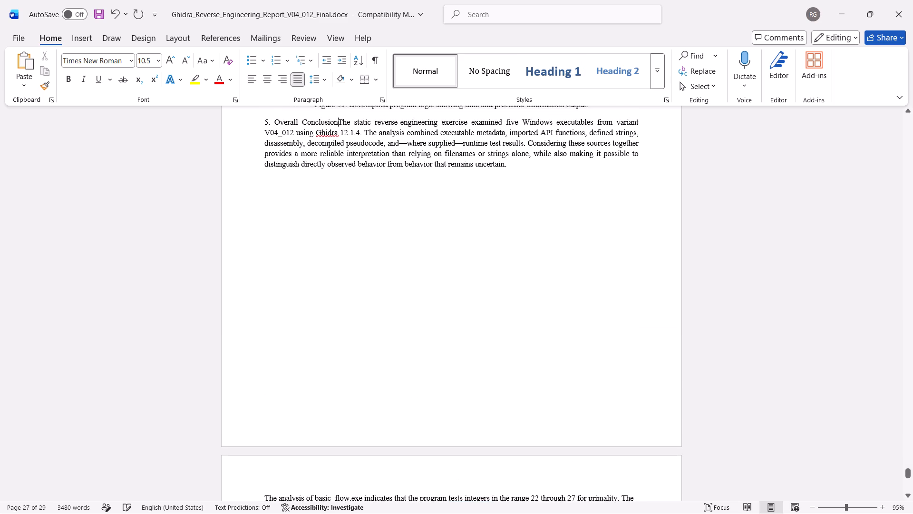
key(Return)
scroll(264, 374, down, 1)
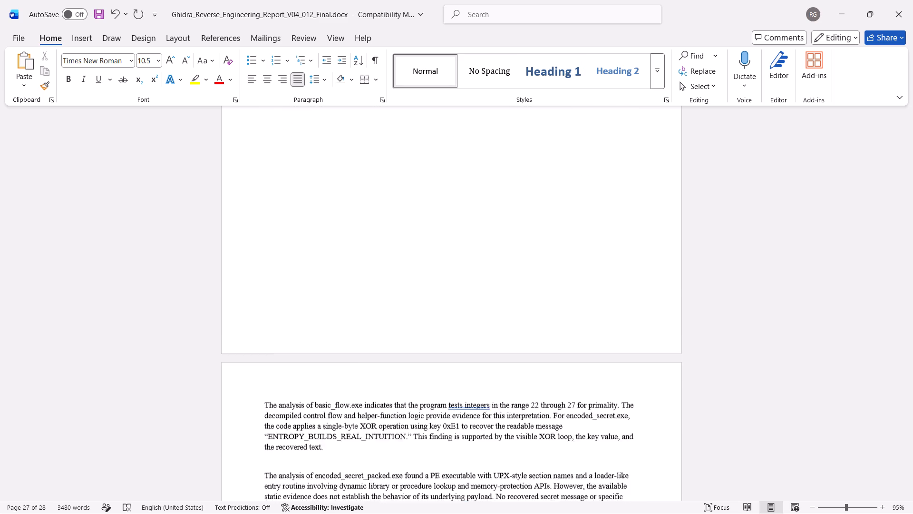
scroll(264, 374, down, 1)
click(261, 334)
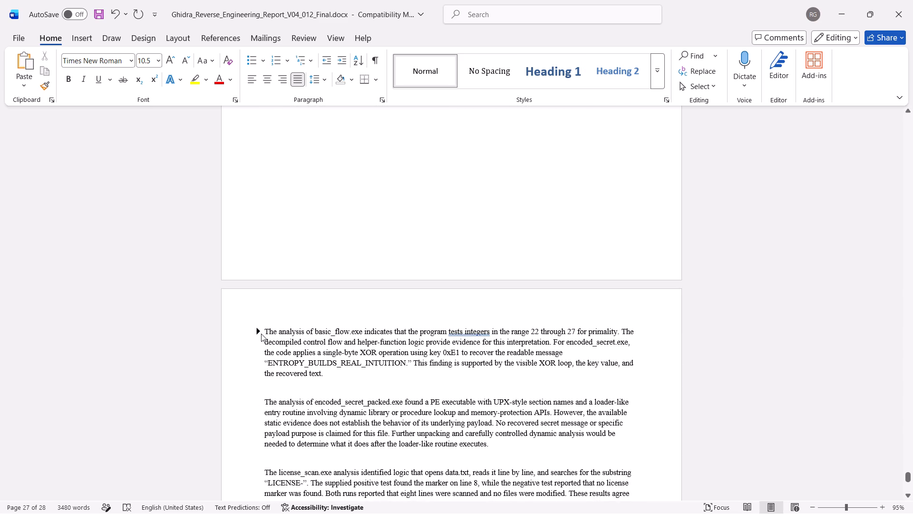
click(261, 334)
click(264, 334)
key(BackSpace)
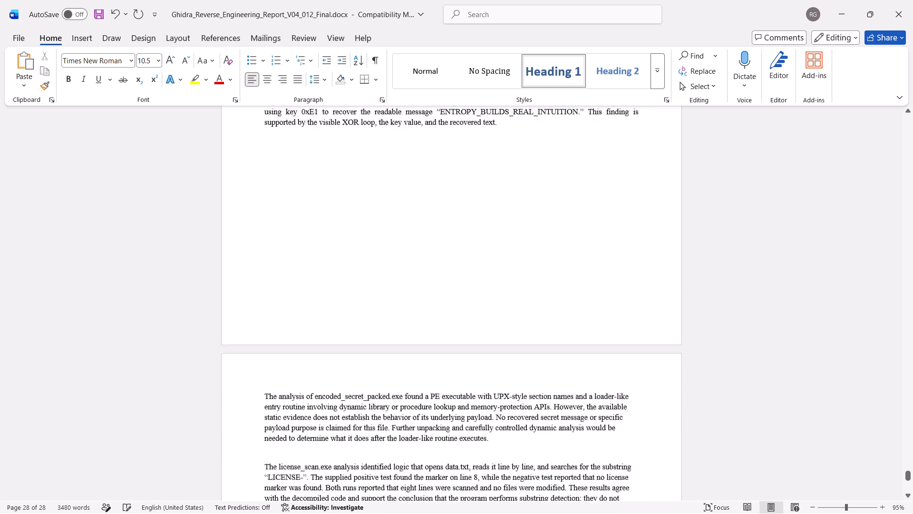
key(Return)
Format the 5. Overall Conclusion heading as 14 pt bold.
scroll(264, 334, up, 1)
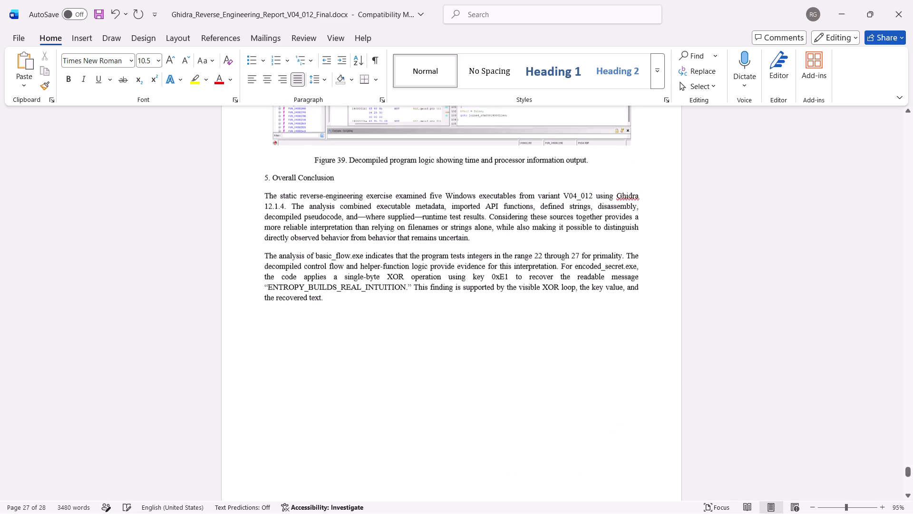
scroll(264, 334, up, 1)
click(313, 238)
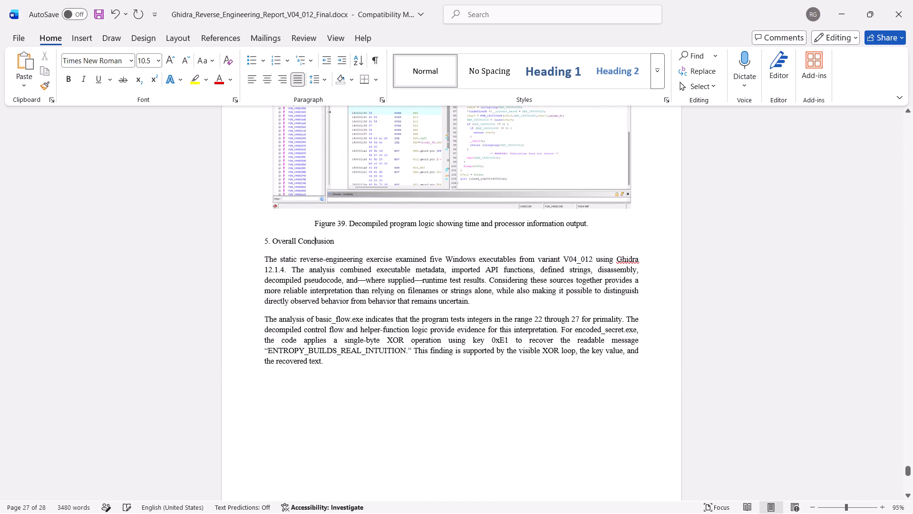
drag(339, 241, 255, 239)
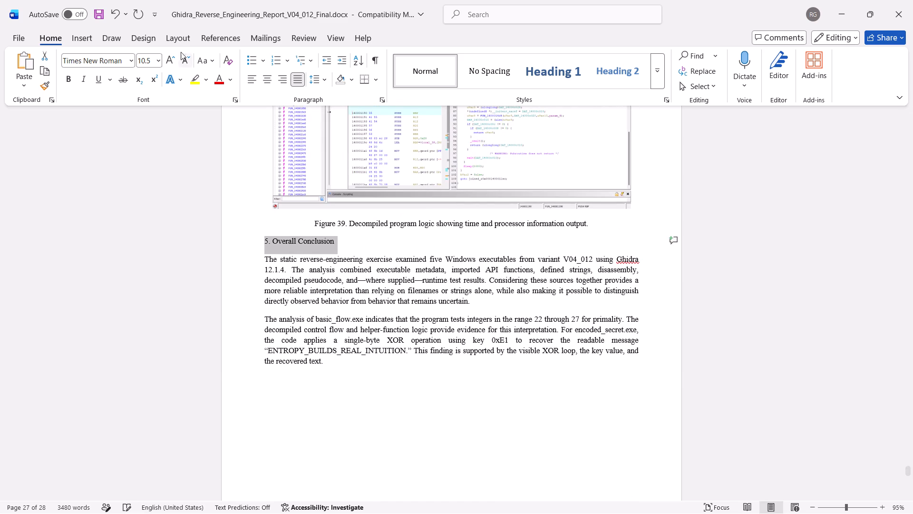
double_click(176, 54)
click(176, 54)
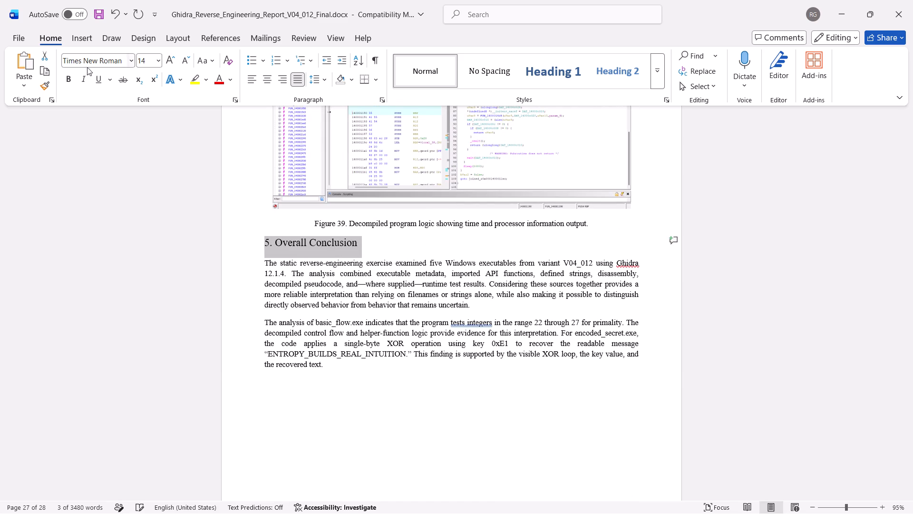
click(69, 79)
click(414, 254)
Pull the encoded_secret_packed.exe conclusion paragraph up directly below the basic_flow.exe paragraph as its own justified paragraph.
scroll(414, 254, down, 3)
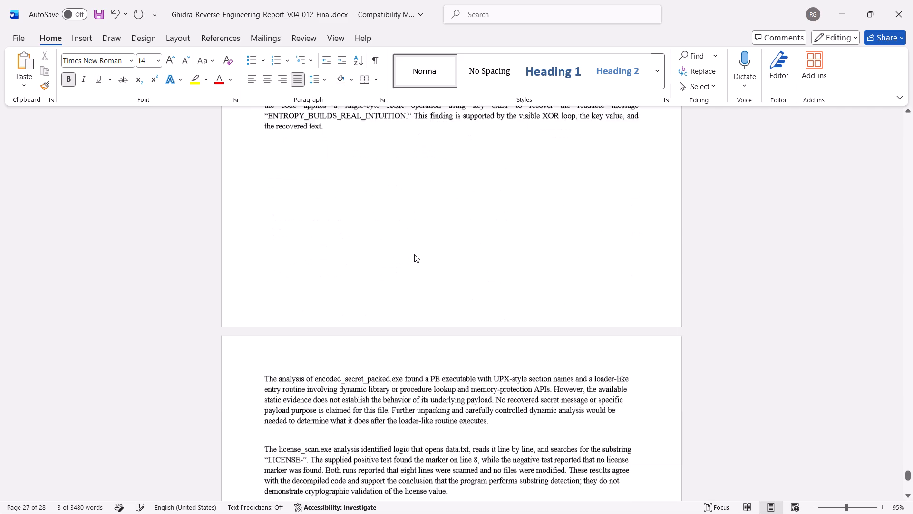
scroll(414, 254, down, 3)
click(264, 292)
key(BackSpace)
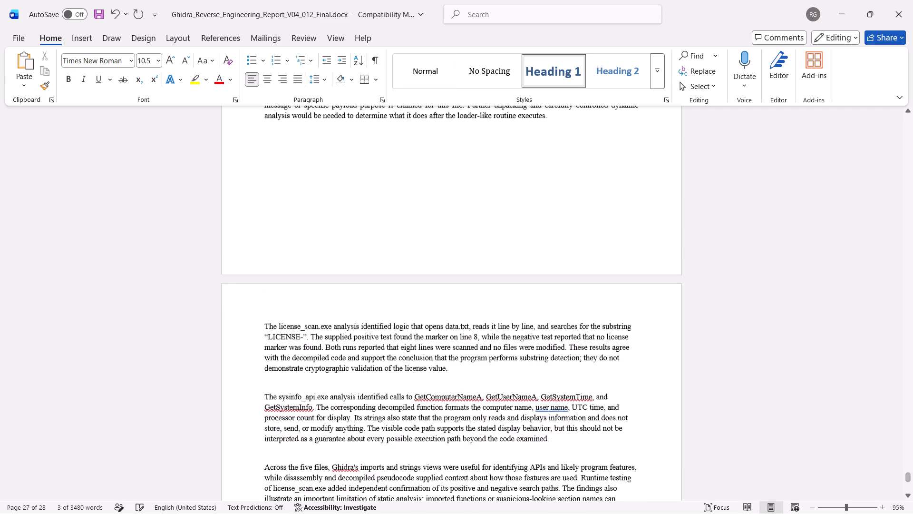
key(Return)
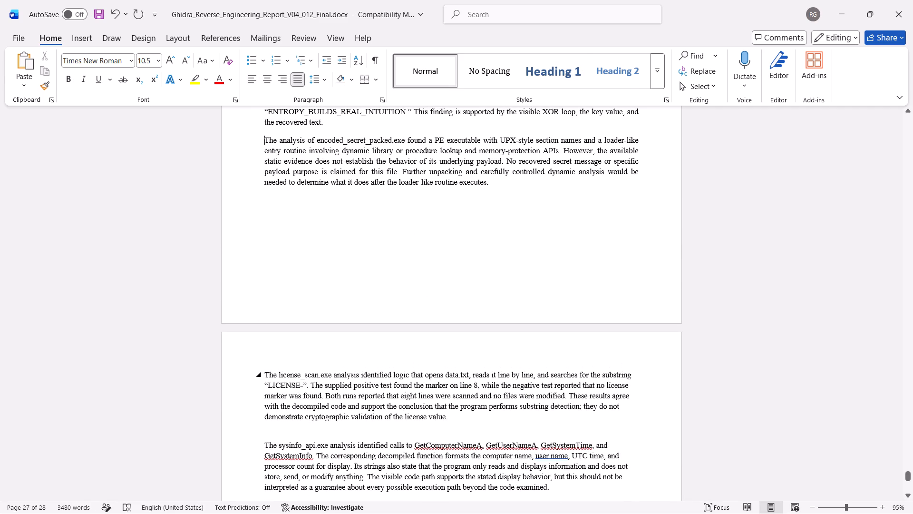
Pull the license_scan.exe conclusion paragraph up below the encoded_secret_packed.exe paragraph as its own paragraph, retyping its initial "T".
click(267, 377)
key(BackSpace)
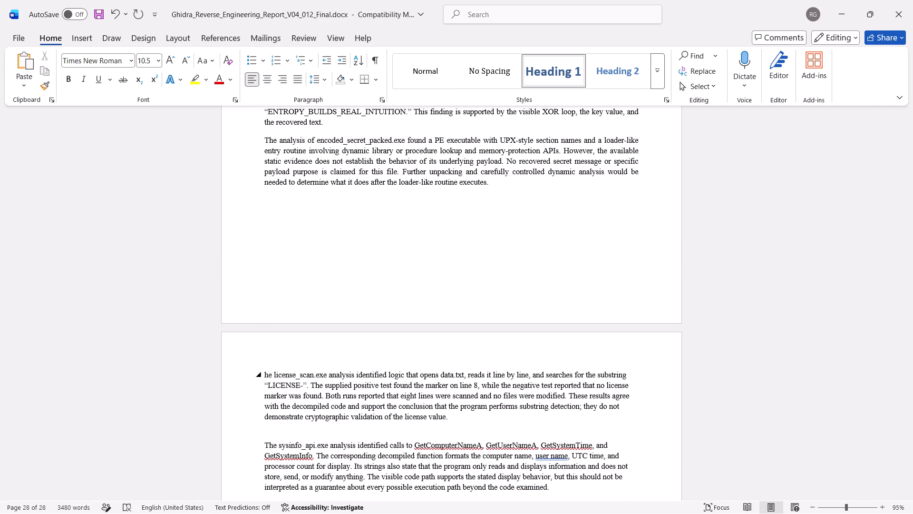
key(shift+r)
key(BackSpace)
key(shift+t)
key(Left)
key(BackSpace)
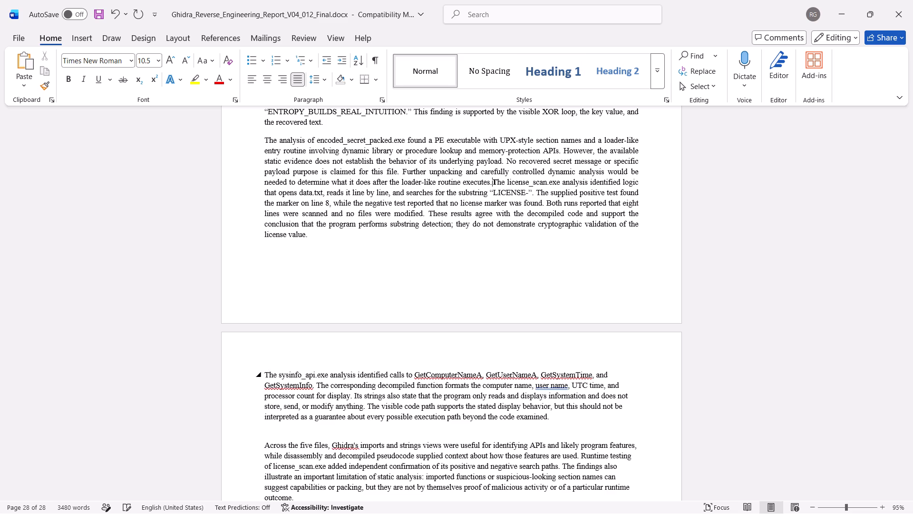
key(Return)
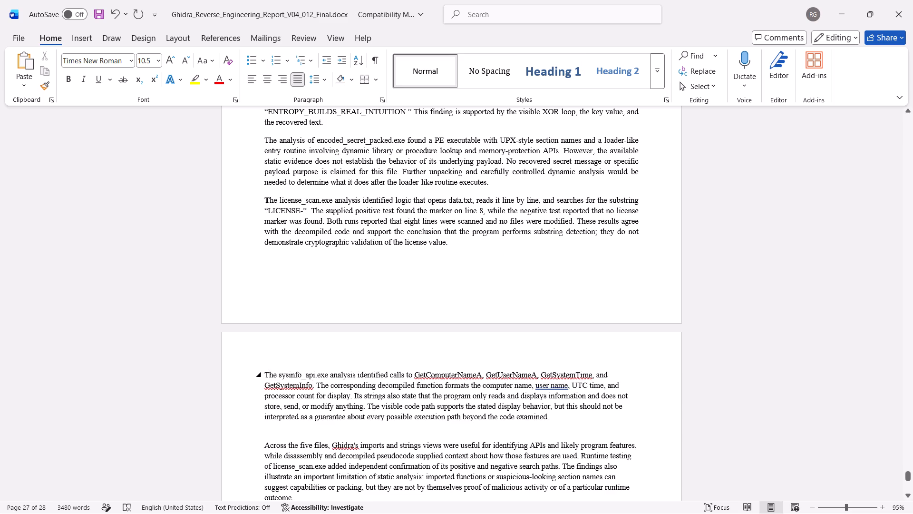
Pull the sysinfo_api.exe conclusion paragraph up directly below the license_scan.exe paragraph as its own justified paragraph, keeping its opening word.
double_click(266, 374)
key(BackSpace)
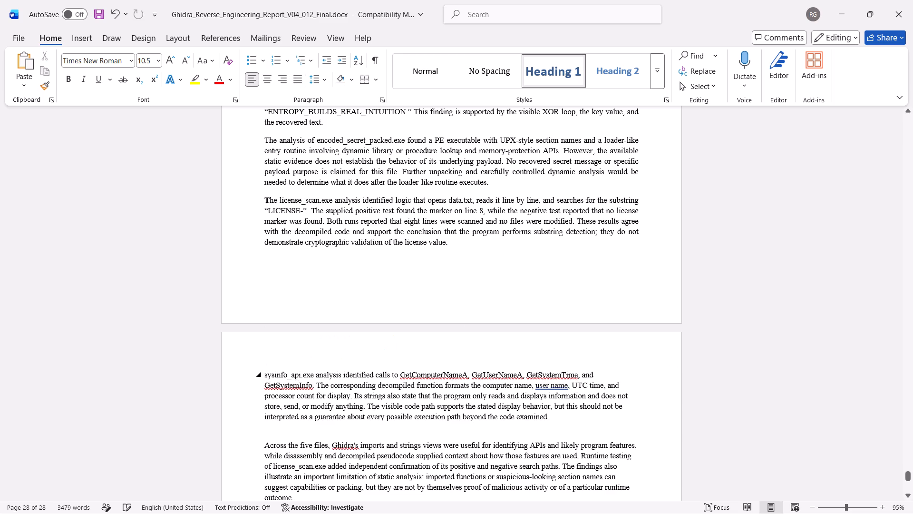
key(ctrl+z)
key(Left)
key(BackSpace)
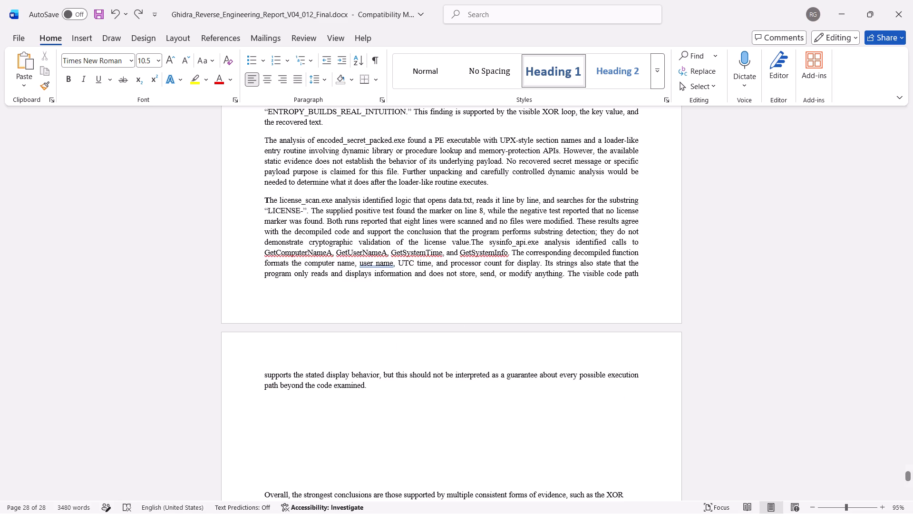
key(Return)
Close the gaps before the "Across the five files" and "Overall" conclusion paragraphs, keeping each as a separate justified paragraph.
scroll(323, 389, down, 1)
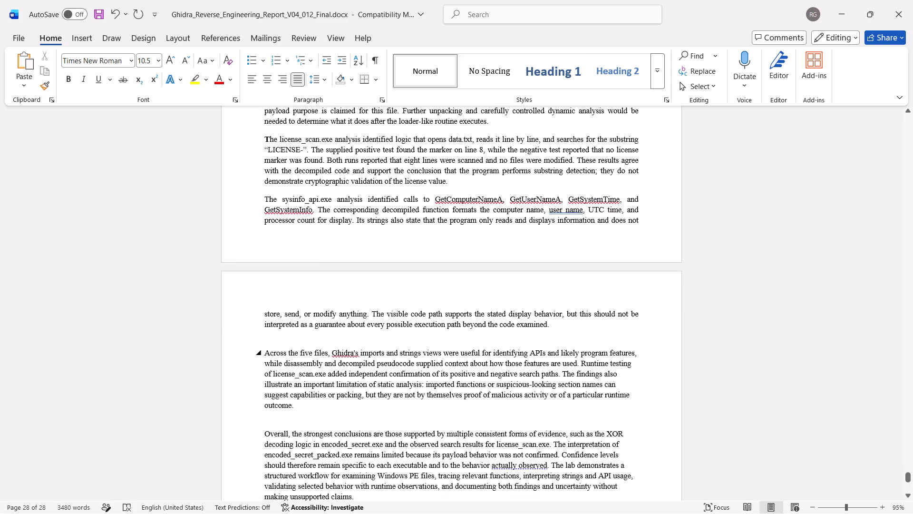
scroll(323, 389, down, 1)
click(264, 334)
key(BackSpace)
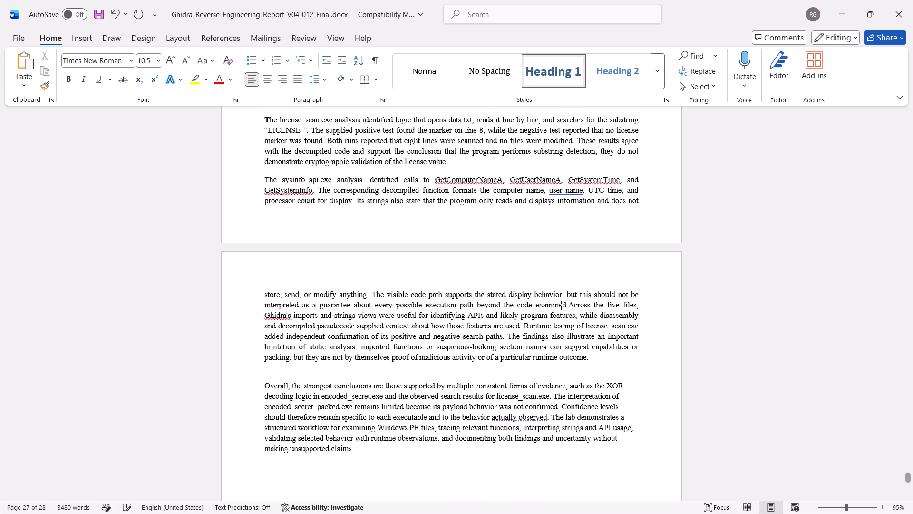
key(Return)
click(272, 393)
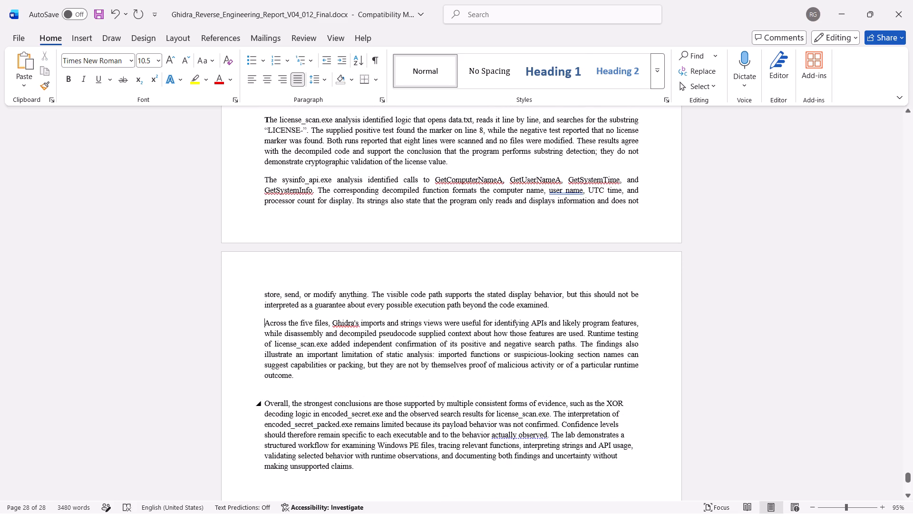
key(Left)
key(BackSpace)
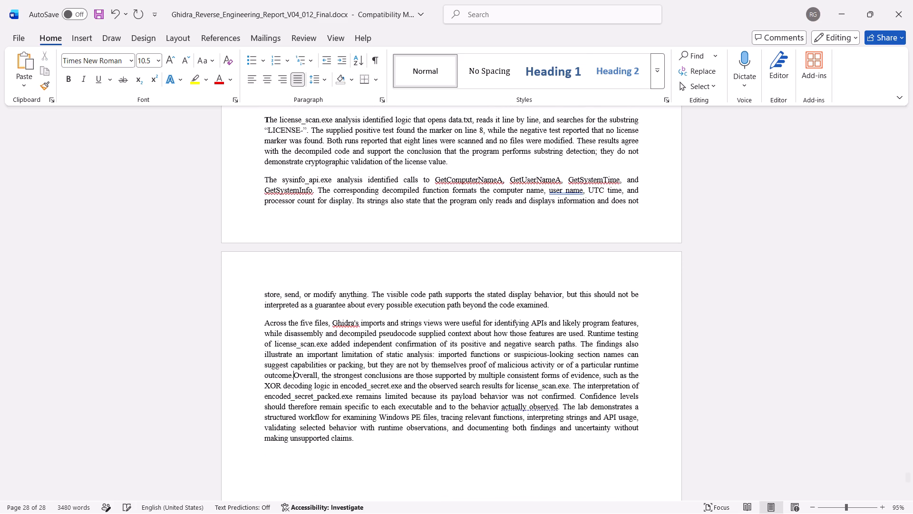
key(Return)
Save the report document.
scroll(272, 393, down, 7)
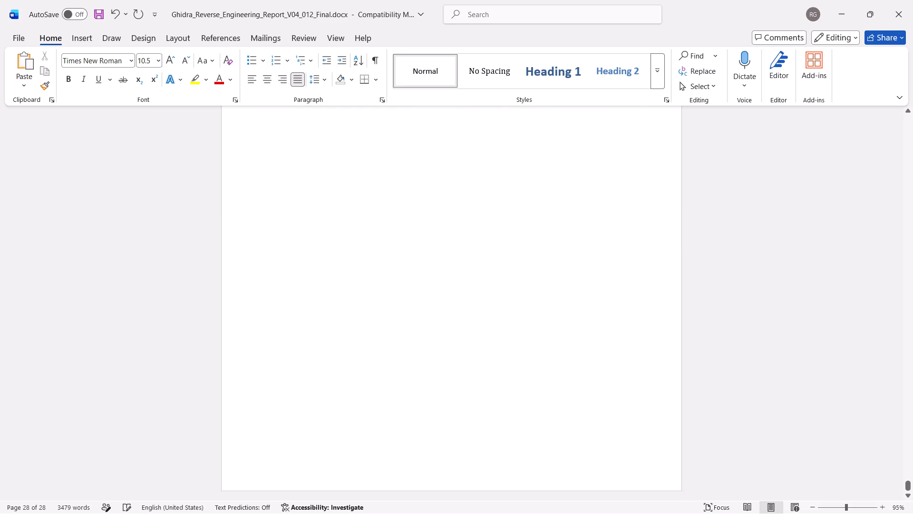
key(ctrl+s)
Copy the variant code V04_012 from the subtitle on the report's title page.
scroll(502, 247, up, 20)
scroll(502, 247, up, 13)
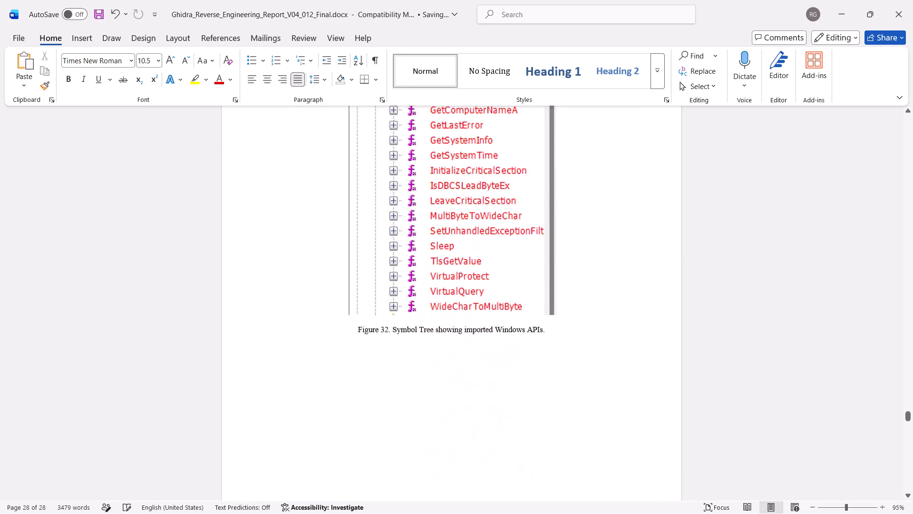
scroll(502, 247, up, 20)
scroll(502, 247, up, 12)
scroll(502, 247, down, 1)
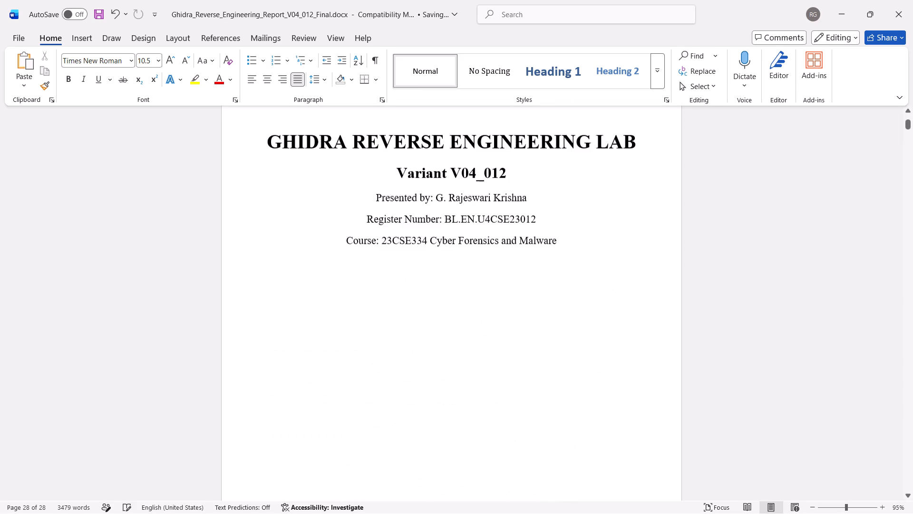
scroll(502, 247, down, 1)
drag(509, 199, 454, 201)
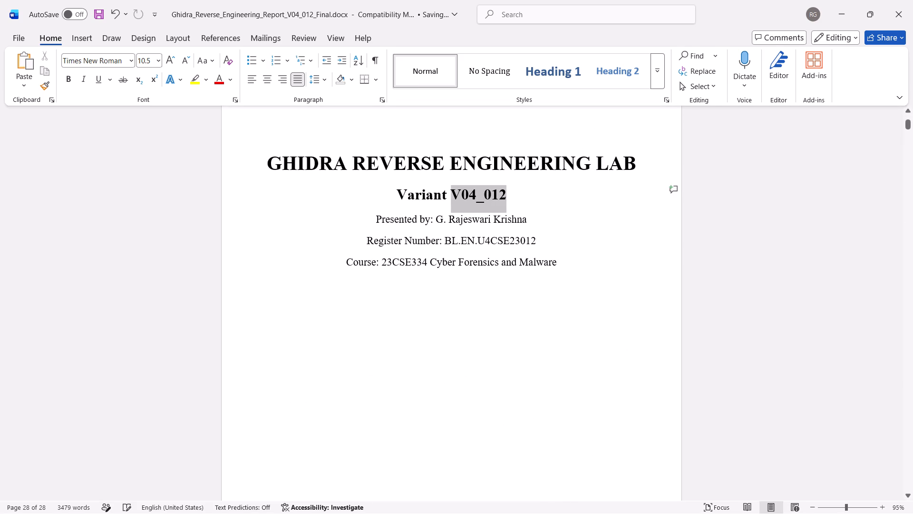
drag(454, 201, 454, 201)
key(ctrl+c)
Deselect the variant code and close the report document.
click(684, 239)
click(912, 0)
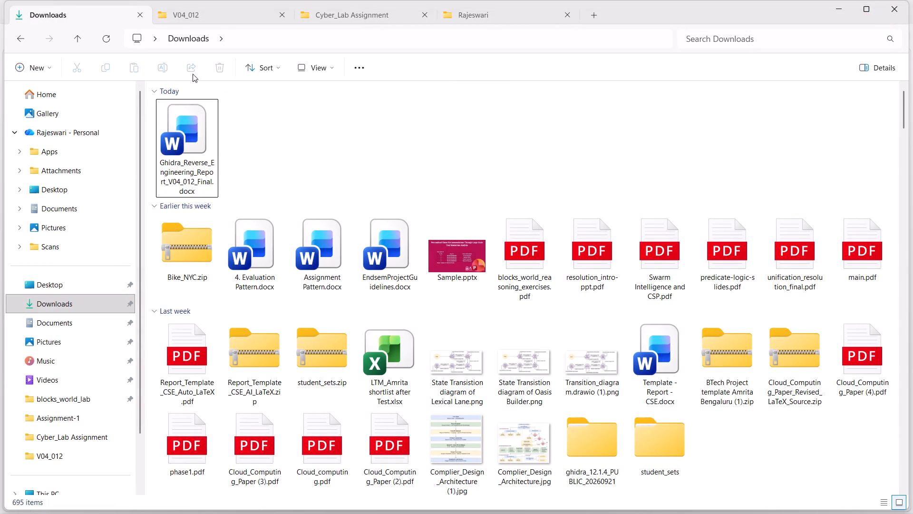
Rename the Ghidra reverse engineering report document in Downloads as V04_012_Lab_Assignment, keeping the .docx extension.
click(186, 128)
click(161, 71)
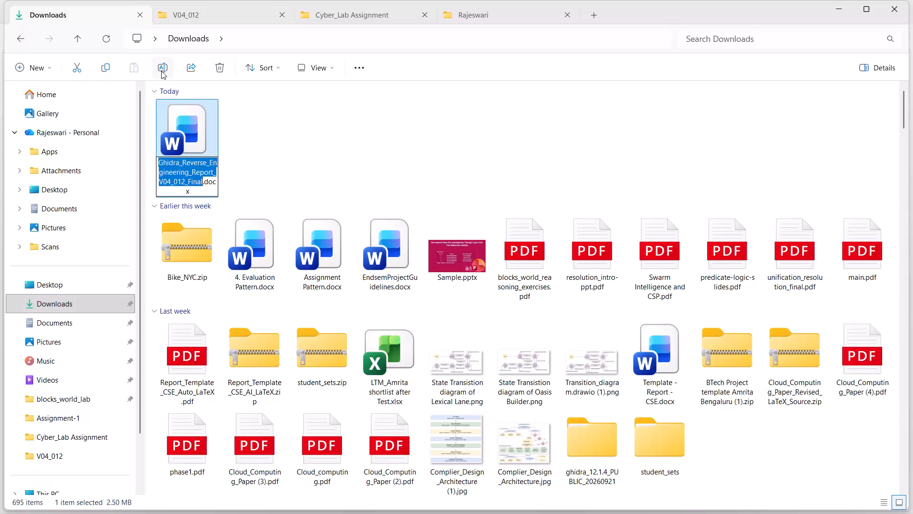
key(ctrl+v)
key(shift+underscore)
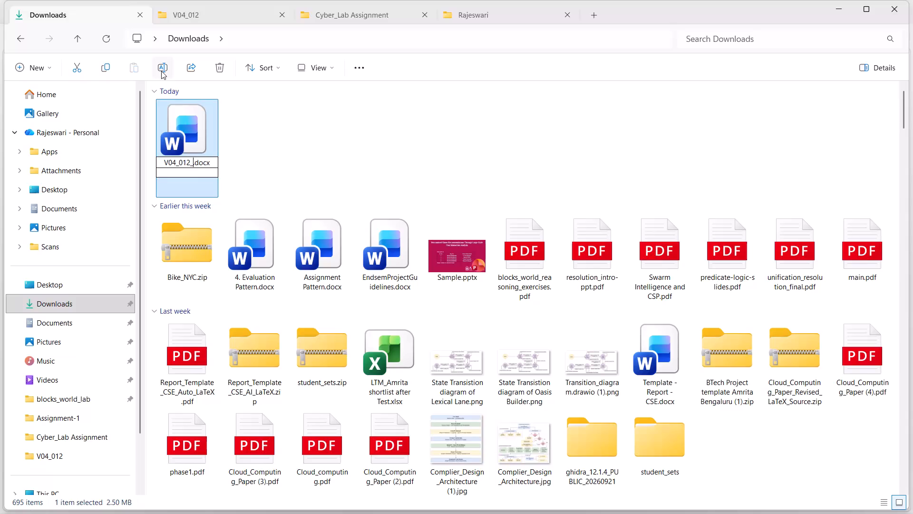
key(BackSpace)
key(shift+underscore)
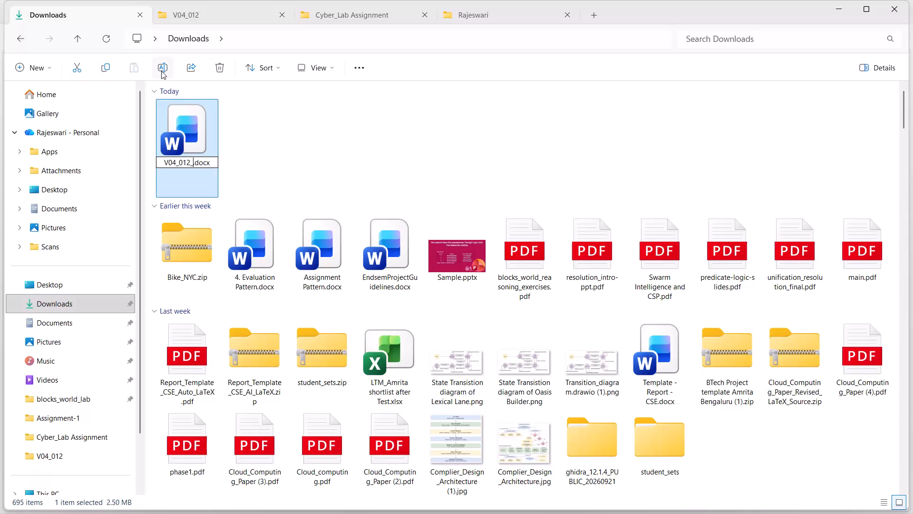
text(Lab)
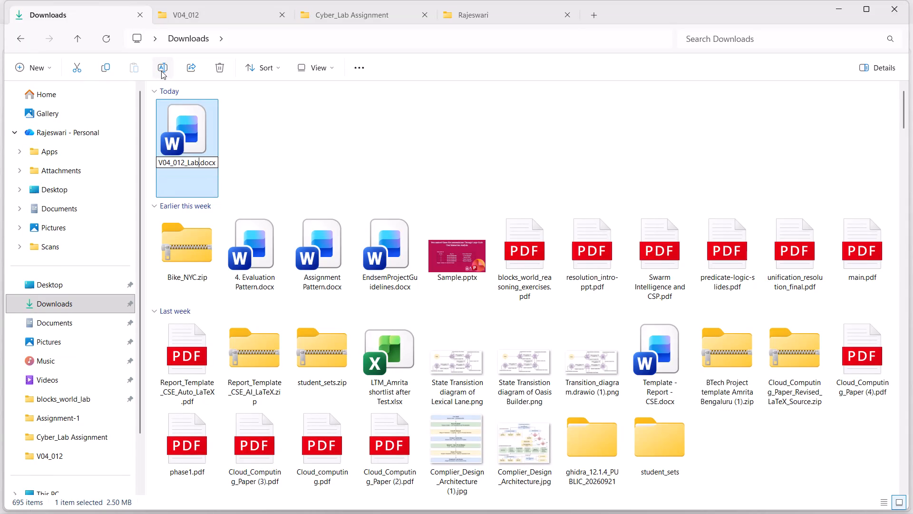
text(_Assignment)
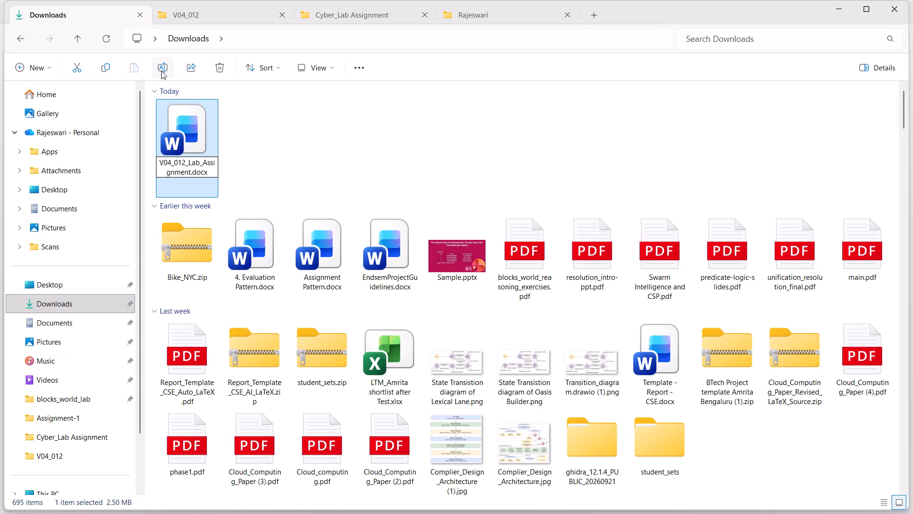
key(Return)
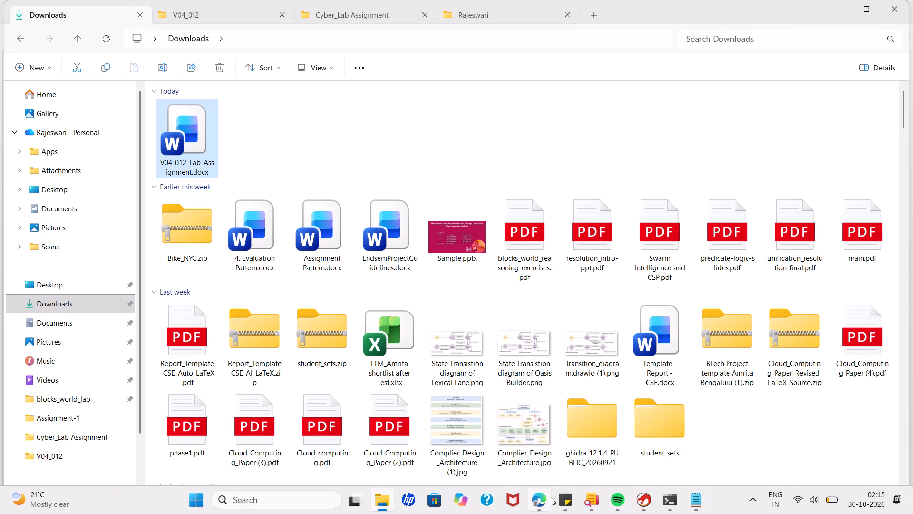
Switch to Microsoft Edge and open WhatsApp Web (web.whatsapp.com) in a new tab.
click(540, 495)
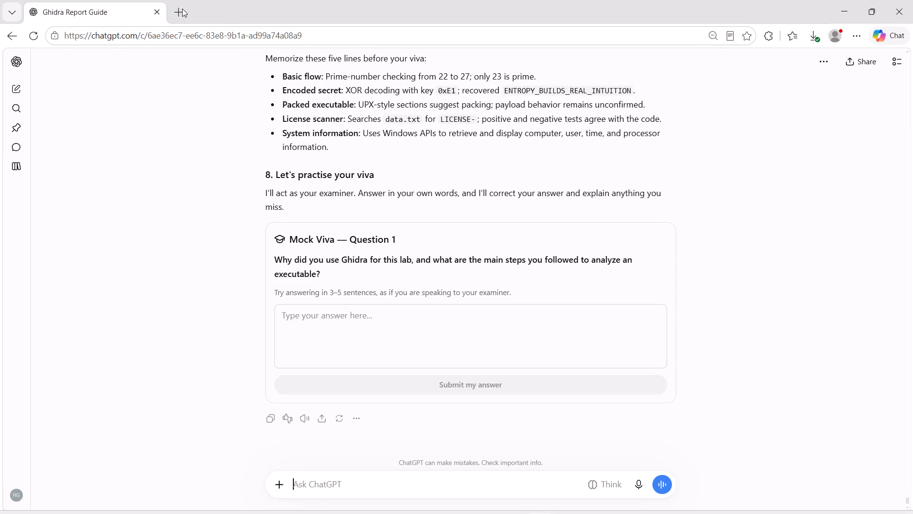
click(182, 9)
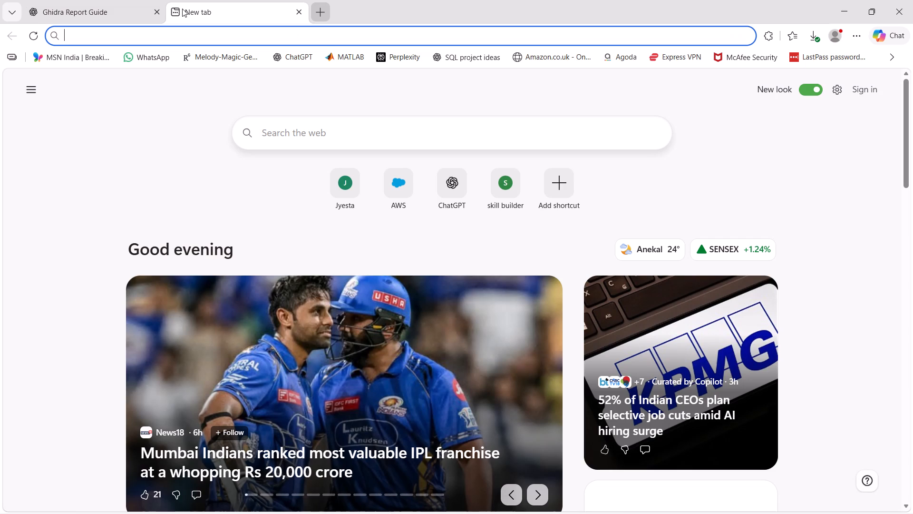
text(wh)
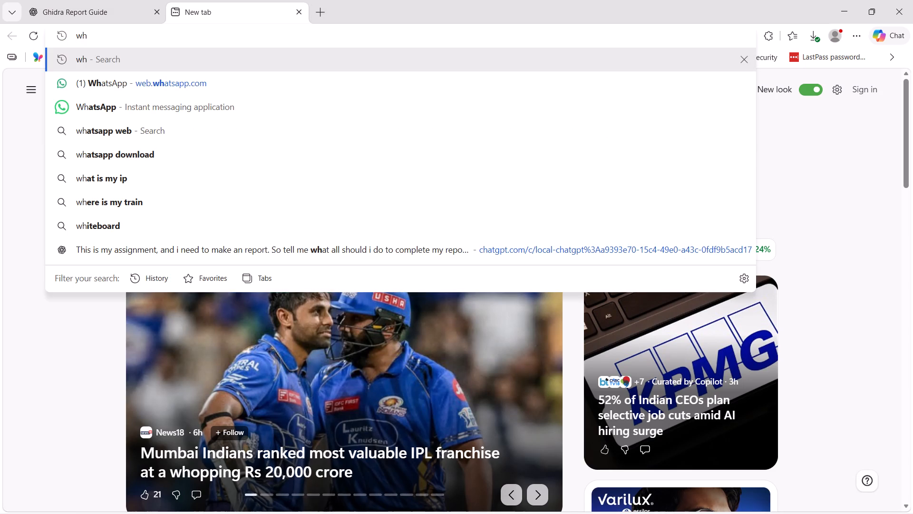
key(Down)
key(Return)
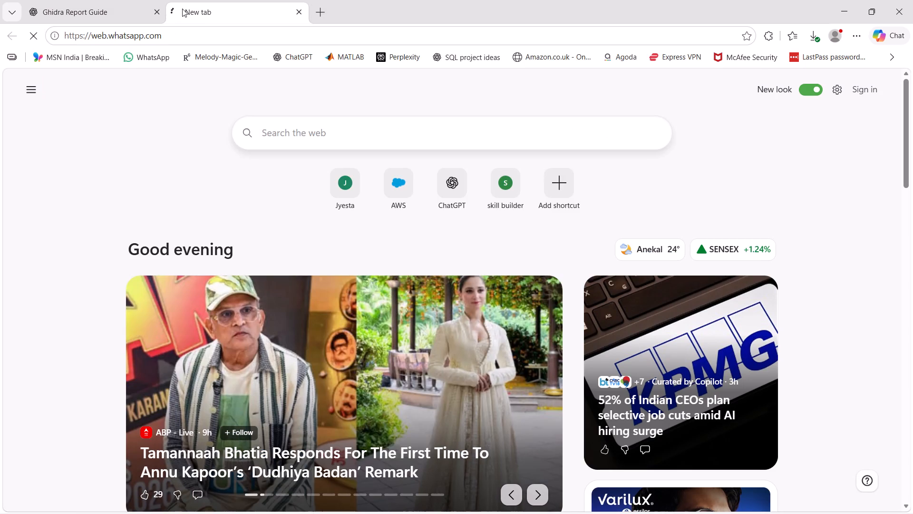